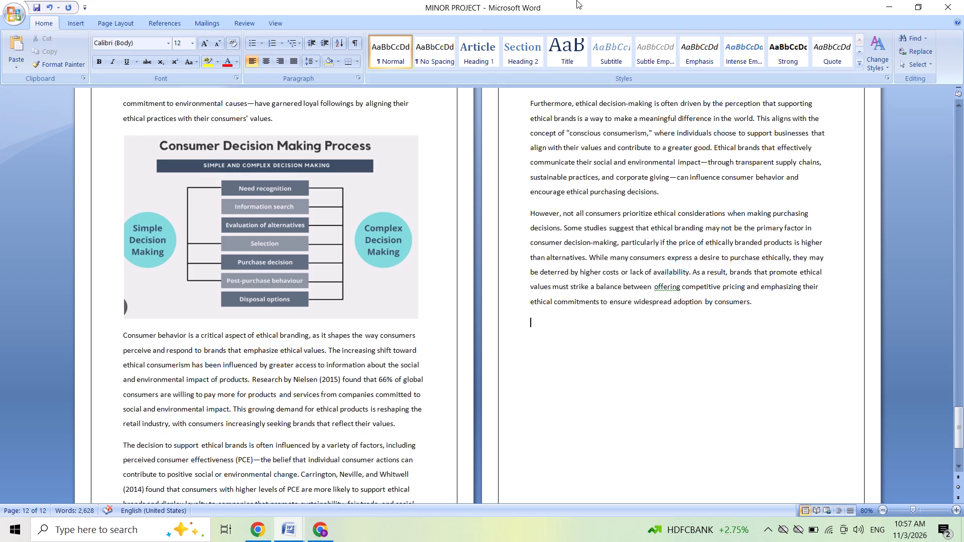
# Start a heading numbered "4." at font size 20 on the empty line after the final paragraph.
pyautogui.tripleClick(202, 45)
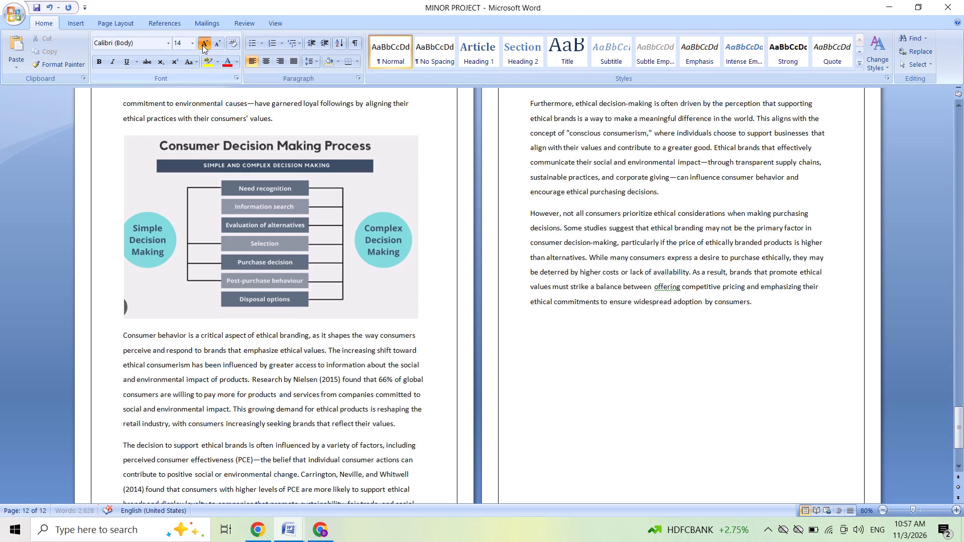
pyautogui.click(202, 45)
pyautogui.press('4')
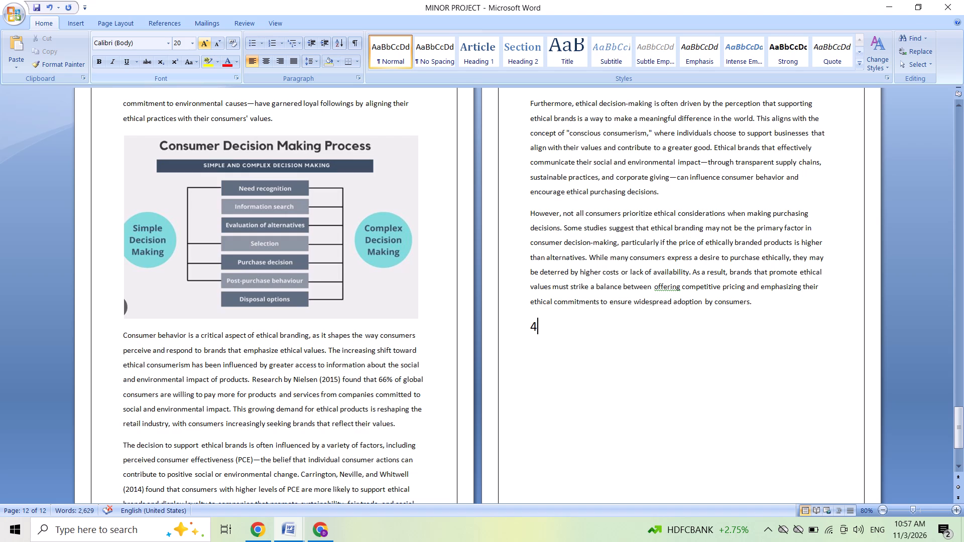
pyautogui.press('.')
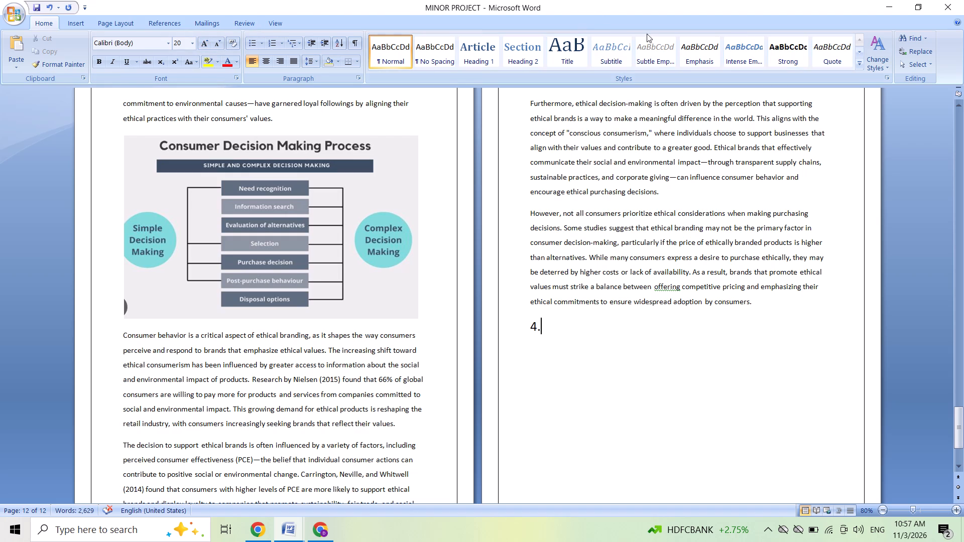
# Review the preceding pages to check how the earlier sections are headed and numbered.
pyautogui.tripleClick(961, 101)
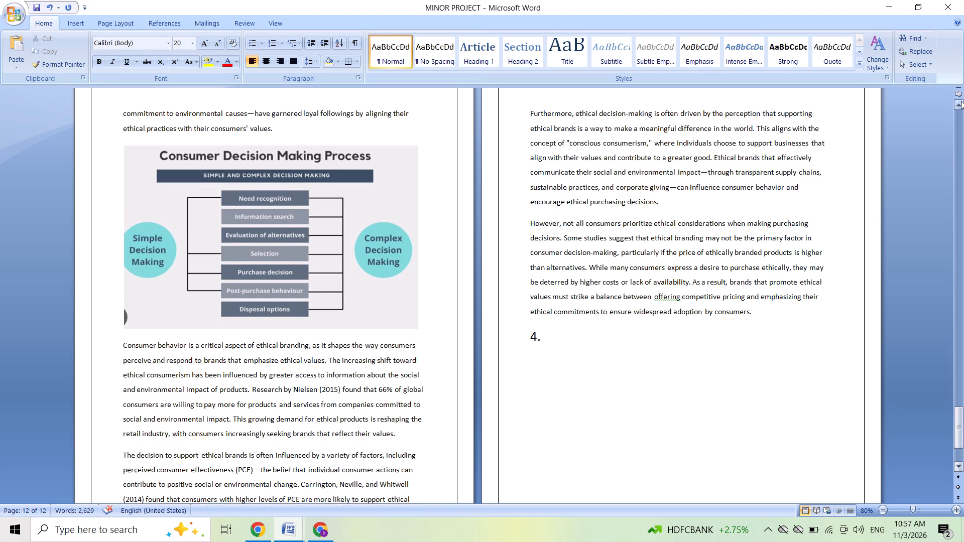
pyautogui.tripleClick(961, 101)
pyautogui.tripleClick(961, 101)
pyautogui.doubleClick(961, 101)
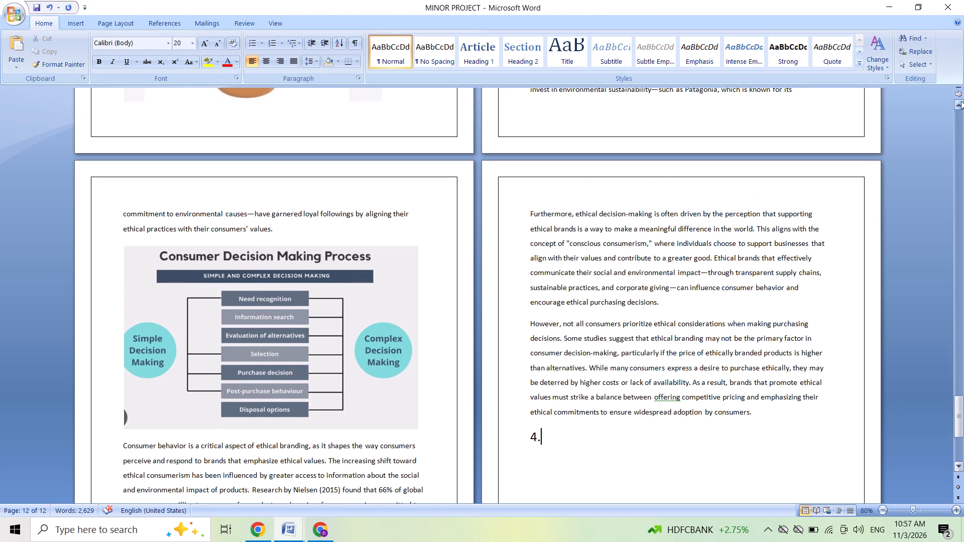
pyautogui.click(961, 101)
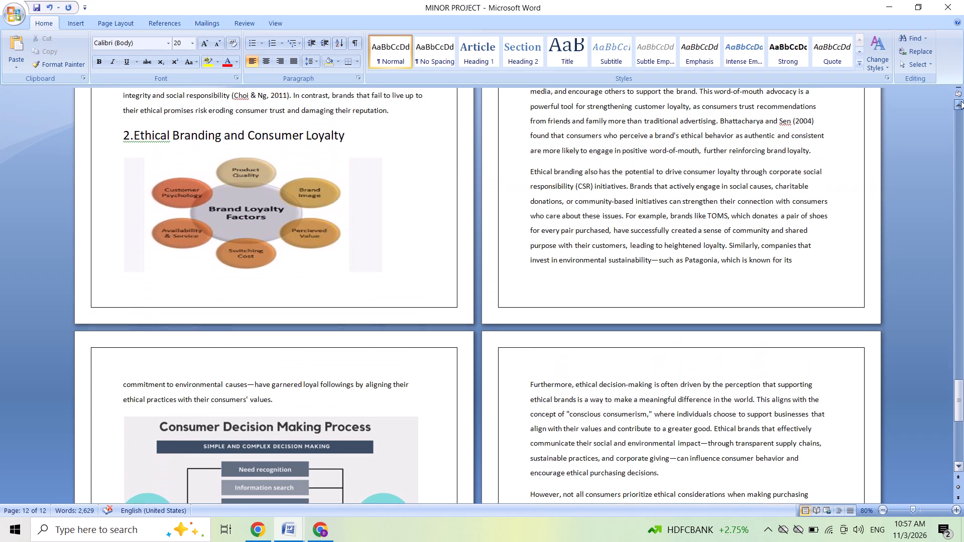
pyautogui.click(961, 101)
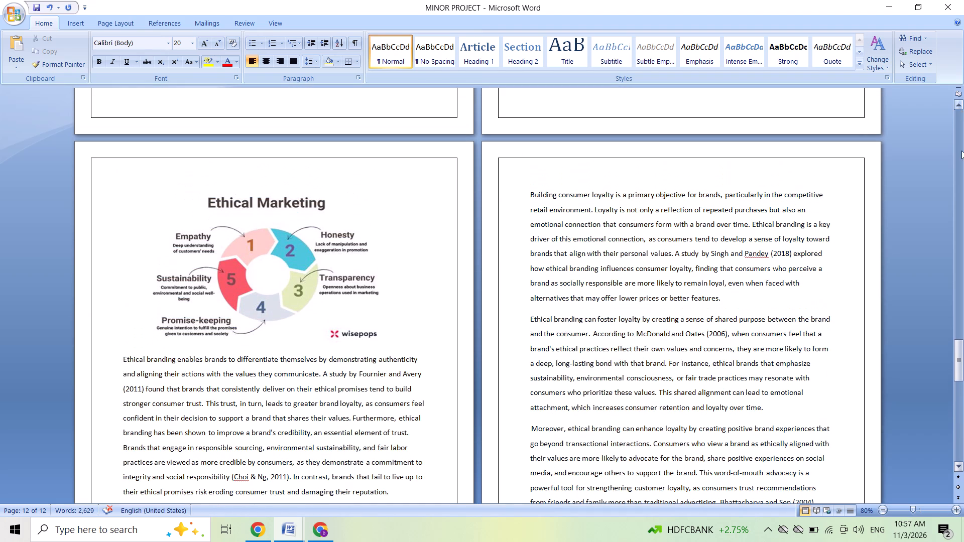
pyautogui.click(963, 466)
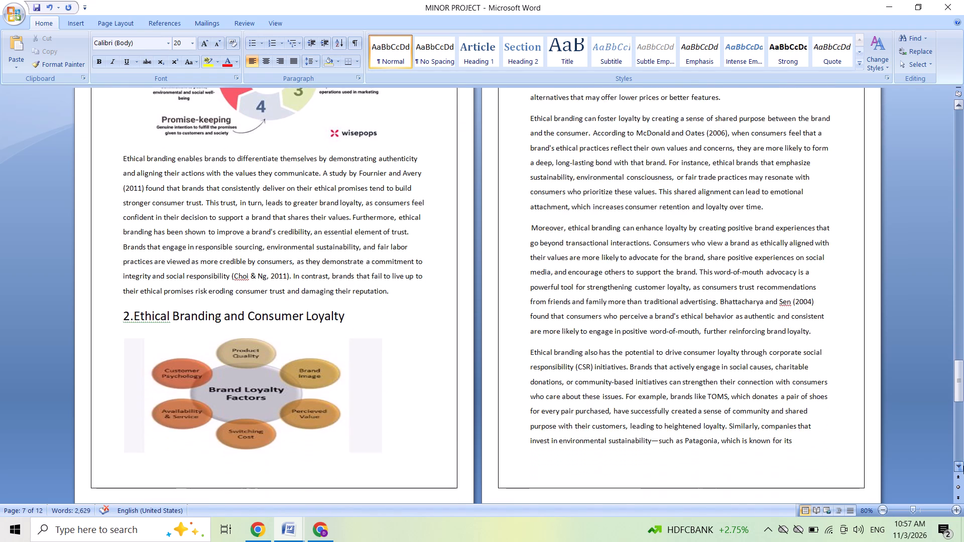
pyautogui.click(963, 466)
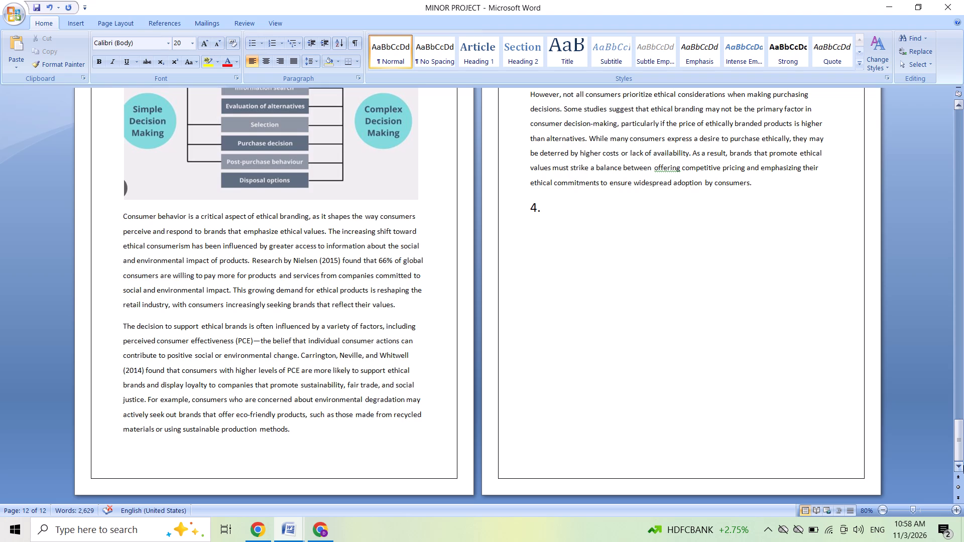
# Insert a new line above the Consumer Decision Making Process figure and set its font size to 20.
pyautogui.press('Up')
pyautogui.press('Up')
pyautogui.press('Up')
pyautogui.tripleClick(957, 104)
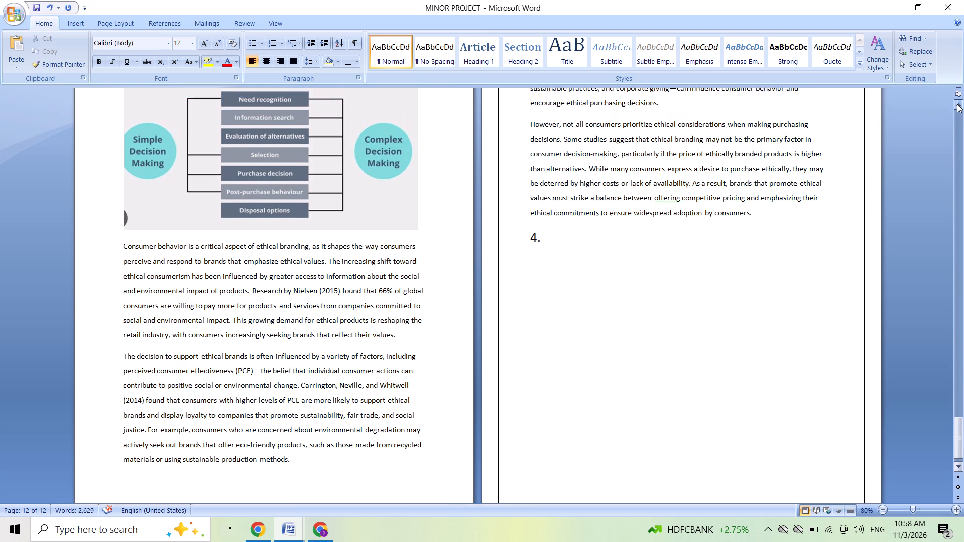
pyautogui.tripleClick(957, 104)
pyautogui.tripleClick(957, 104)
pyautogui.tripleClick(957, 104)
pyautogui.click(957, 104)
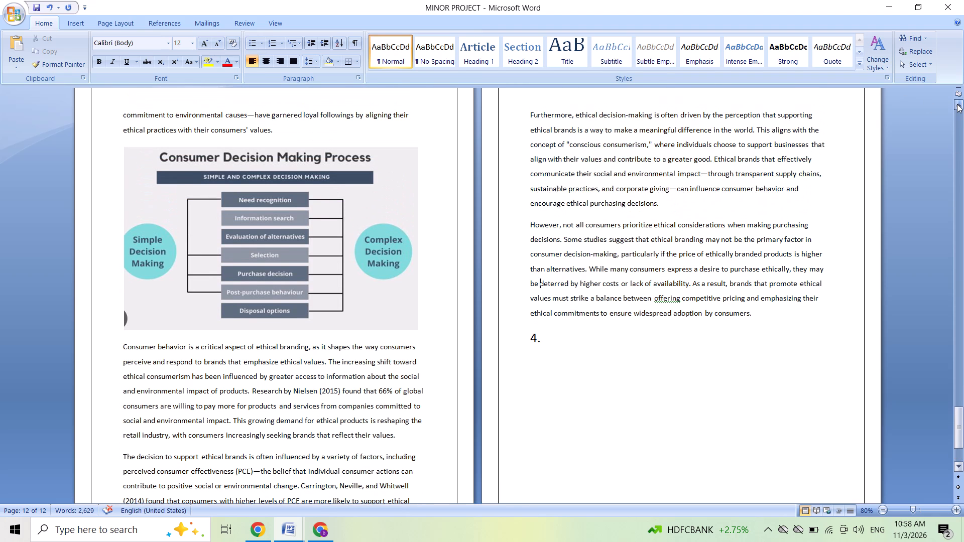
pyautogui.click(273, 133)
pyautogui.press('Return')
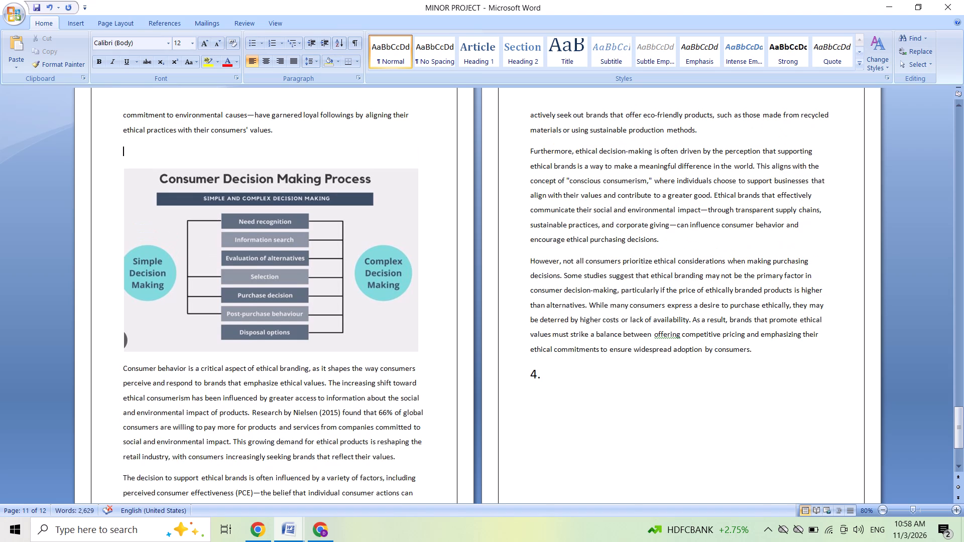
pyautogui.doubleClick(206, 41)
pyautogui.click(206, 41)
pyautogui.click(206, 41)
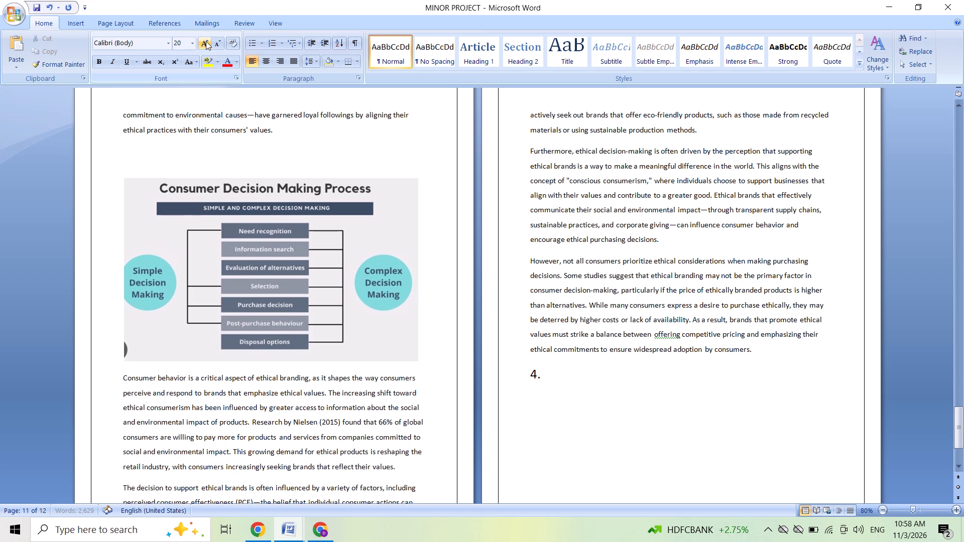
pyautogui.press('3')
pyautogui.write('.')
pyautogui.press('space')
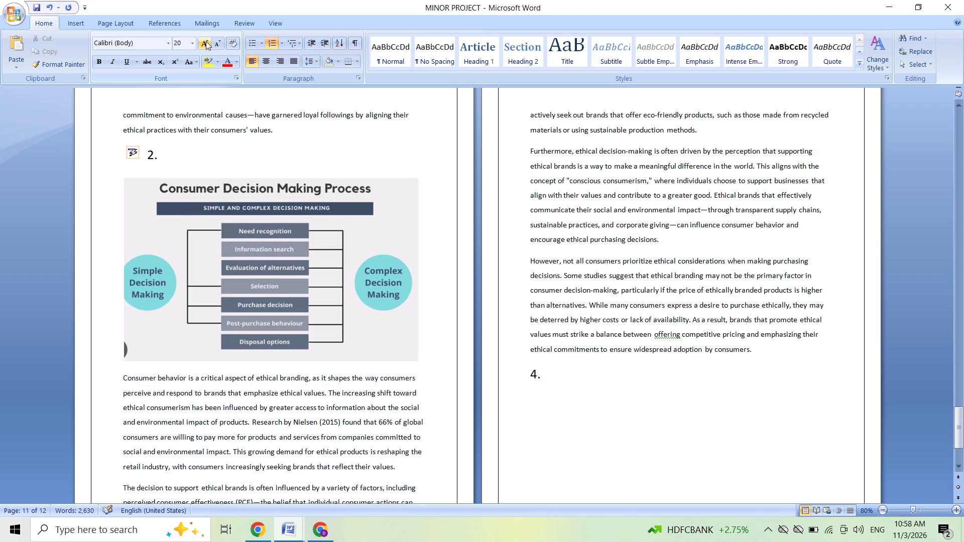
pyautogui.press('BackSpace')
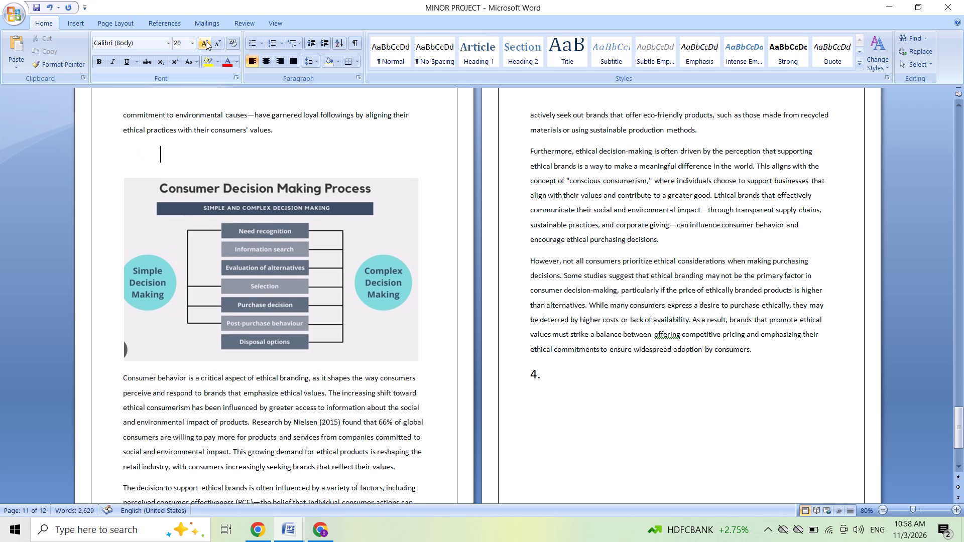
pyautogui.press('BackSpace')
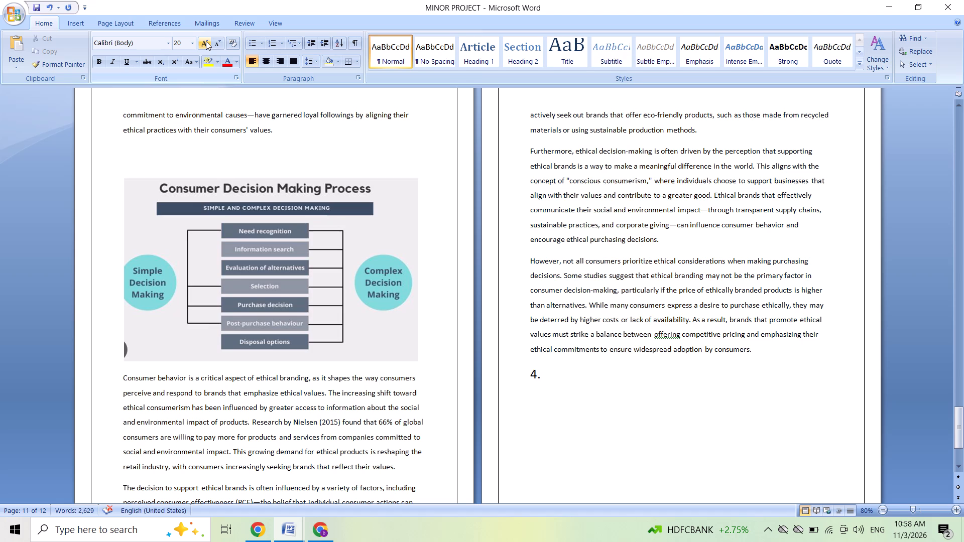
# Begin the heading above the Consumer Decision Making Process figure with "3.Consumer", capitalising only the first letter of the word.
pyautogui.press('3')
pyautogui.press('.')
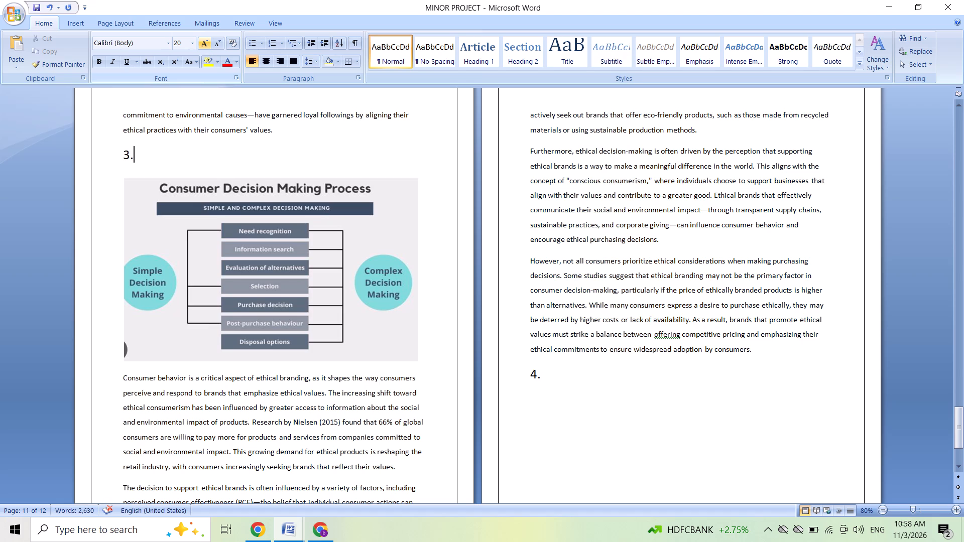
pyautogui.press('c')
pyautogui.write('ONSUMER')
pyautogui.press('space')
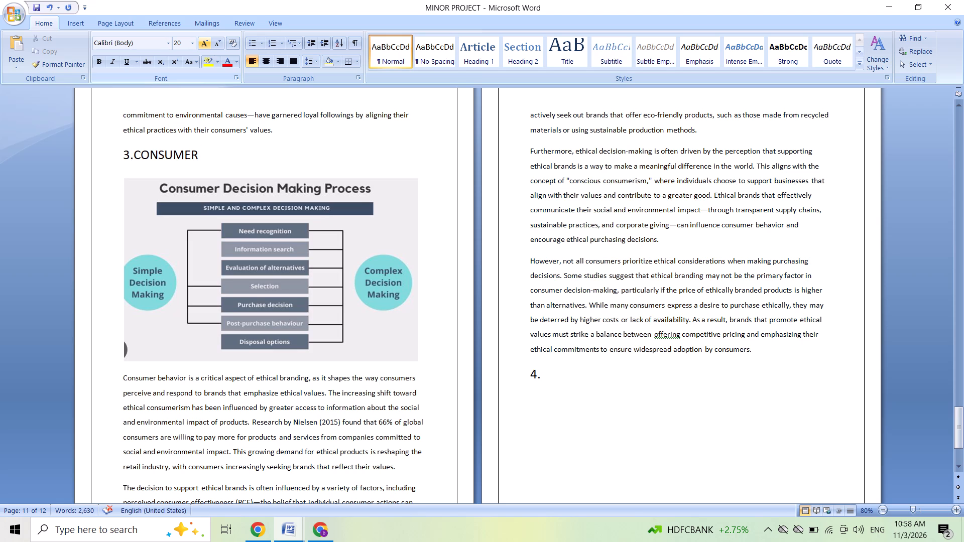
pyautogui.press('BackSpace')
pyautogui.press('BackSpace')
pyautogui.press('BackSpace')
pyautogui.press('BackSpace')
pyautogui.press('BackSpace')
pyautogui.press('BackSpace')
pyautogui.press('BackSpace')
pyautogui.press('BackSpace')
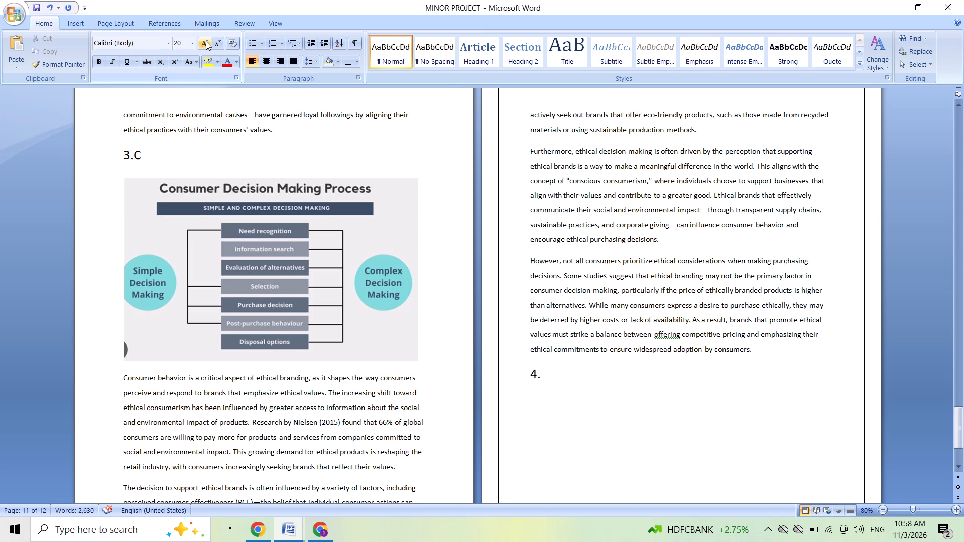
pyautogui.write('onsu')
pyautogui.write('mer')
pyautogui.press('space')
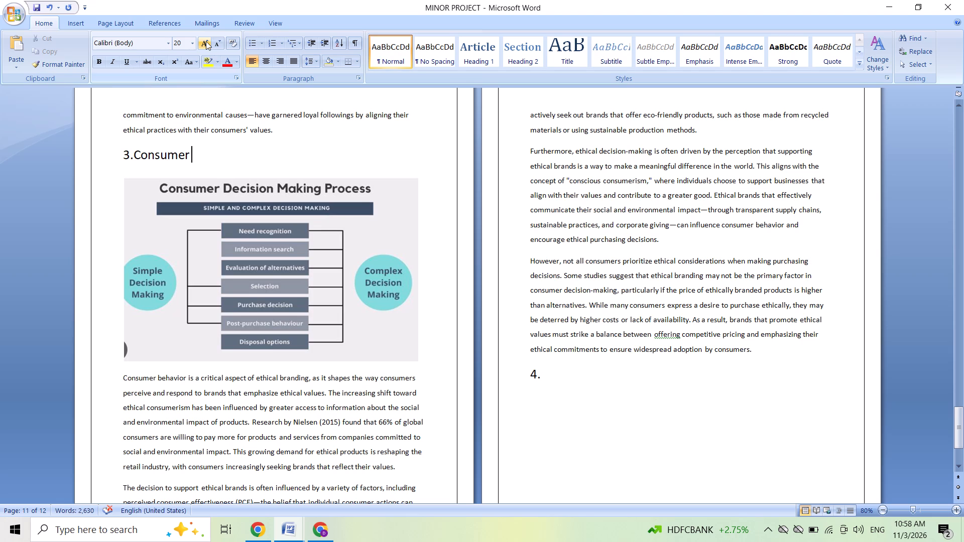
# Continue the section 3 heading above the Consumer Decision Making Process figure with "Behavior and Ethical".
pyautogui.write('eha')
pyautogui.write('vio')
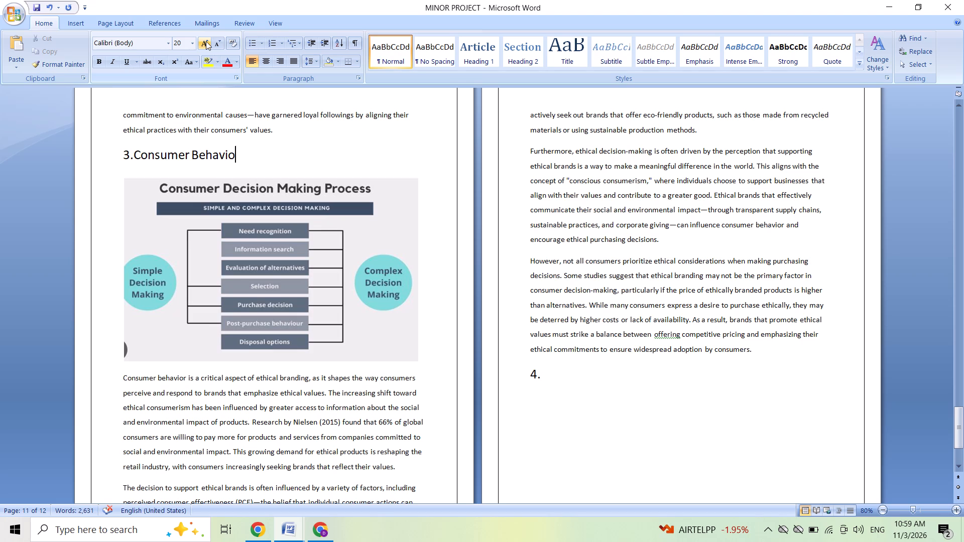
pyautogui.press('r')
pyautogui.press('space')
pyautogui.write('and')
pyautogui.press('space')
pyautogui.press('e')
pyautogui.write('thi')
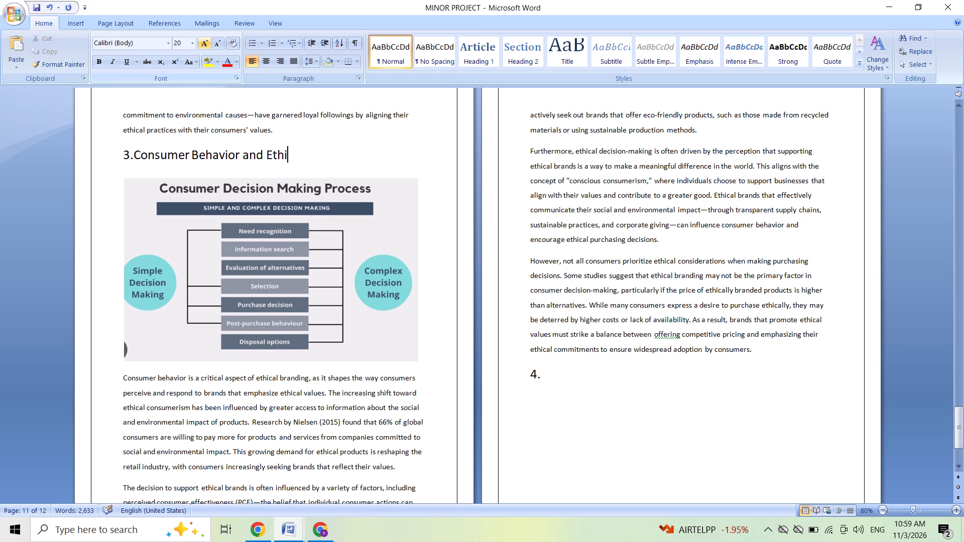
pyautogui.write('ca')
pyautogui.write('l')
# Complete the section 3 heading by adding "Decision- Making" after "Ethical".
pyautogui.press('space')
pyautogui.write('DE')
pyautogui.press('BackSpace')
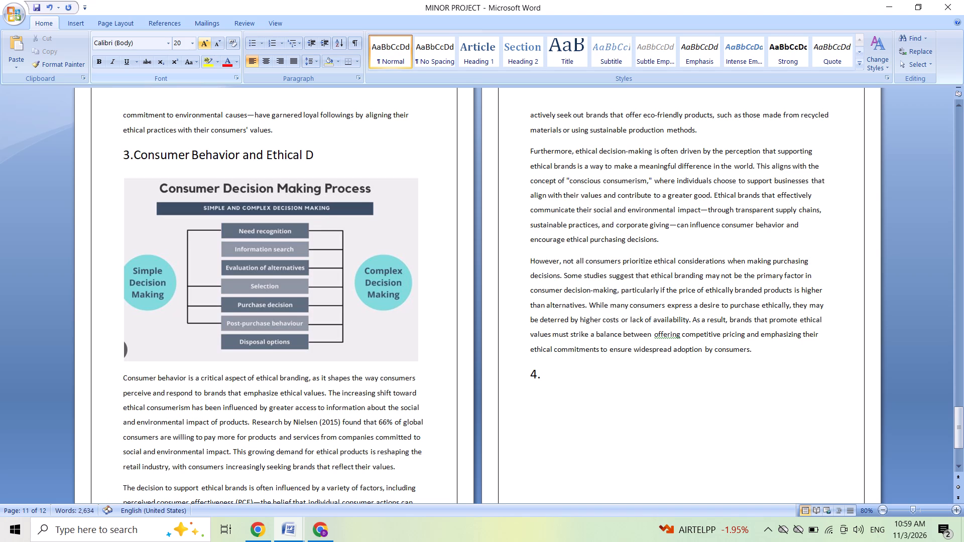
pyautogui.press('e')
pyautogui.write('sic')
pyautogui.press('BackSpace')
pyautogui.press('BackSpace')
pyautogui.press('BackSpace')
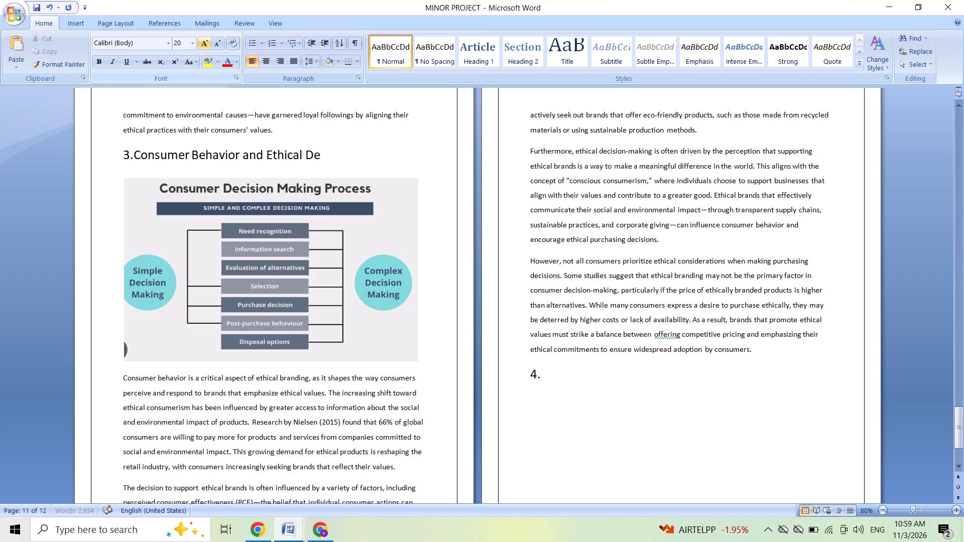
pyautogui.write('cisi')
pyautogui.write('on m')
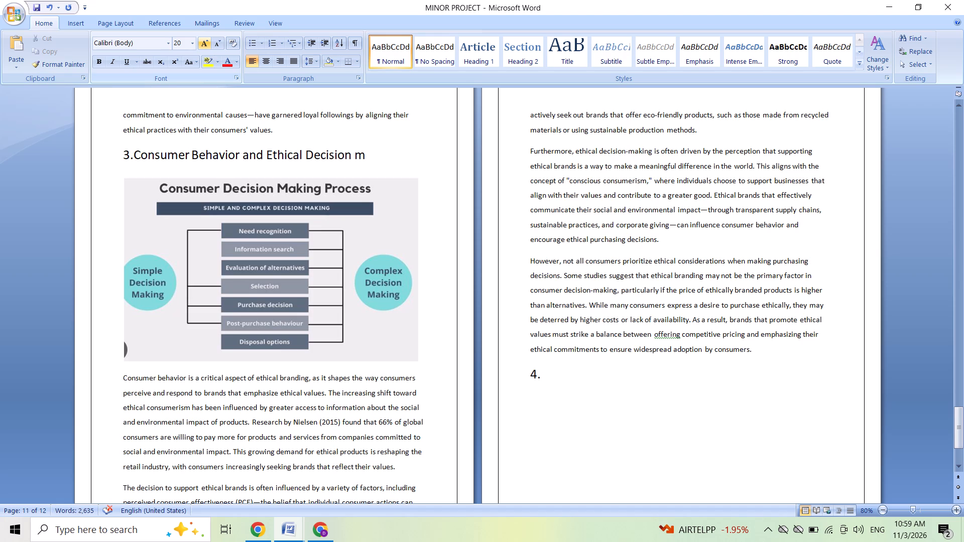
pyautogui.press('BackSpace')
pyautogui.press('BackSpace')
pyautogui.press('-')
pyautogui.press('space')
pyautogui.write('aki')
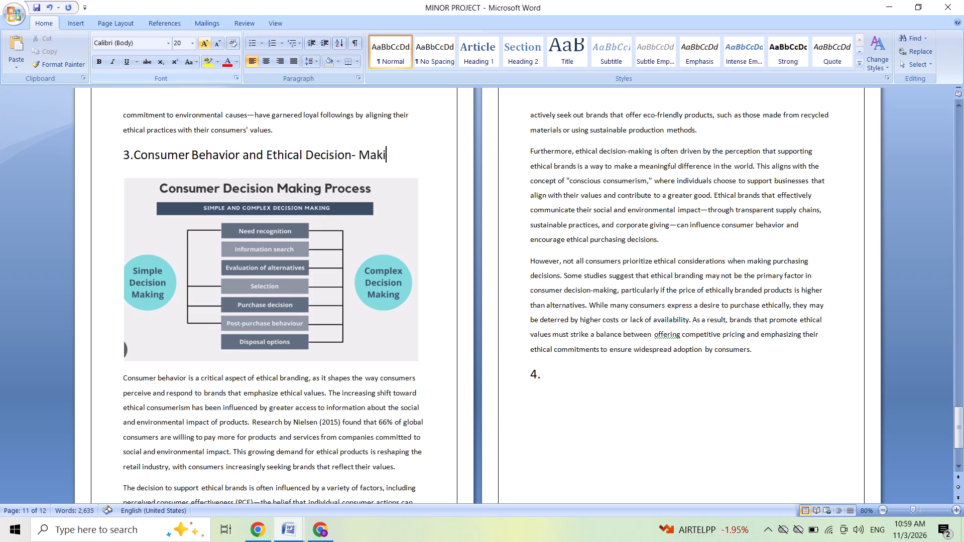
pyautogui.press('n')
pyautogui.press('g')
# Continue the "4." heading below the final paragraph with "The Competative Advantage".
pyautogui.click(547, 371)
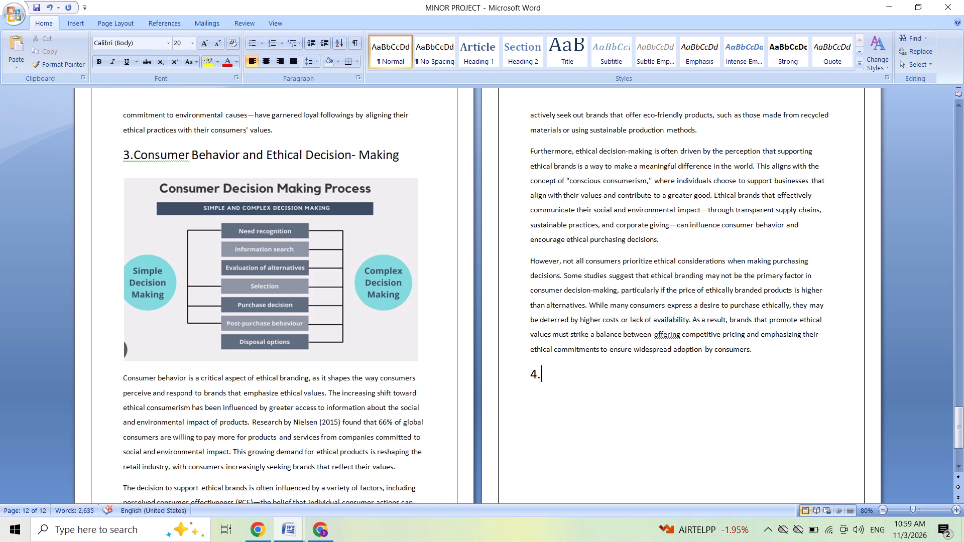
pyautogui.press('t')
pyautogui.write('he')
pyautogui.press('space')
pyautogui.press('c')
pyautogui.press('o')
pyautogui.write('mpe')
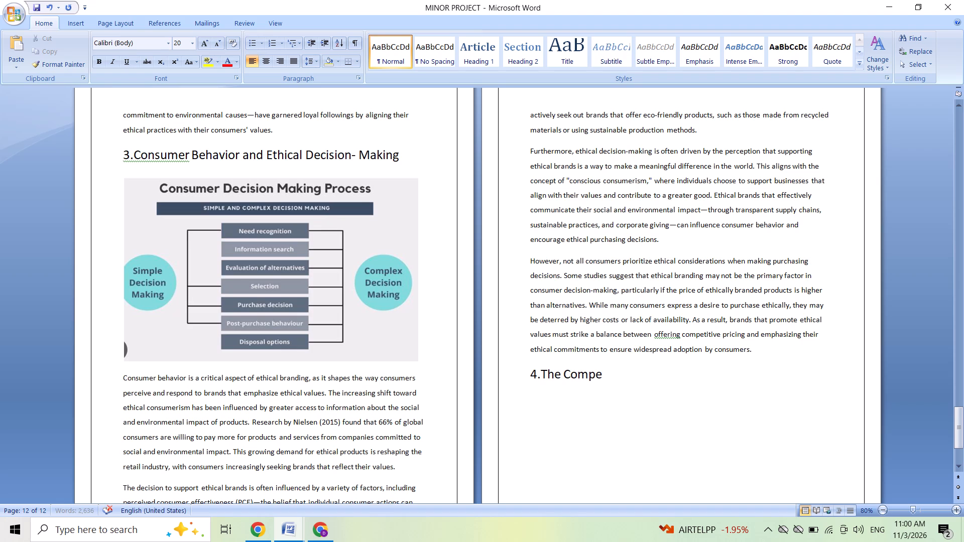
pyautogui.write('tative')
pyautogui.press('space')
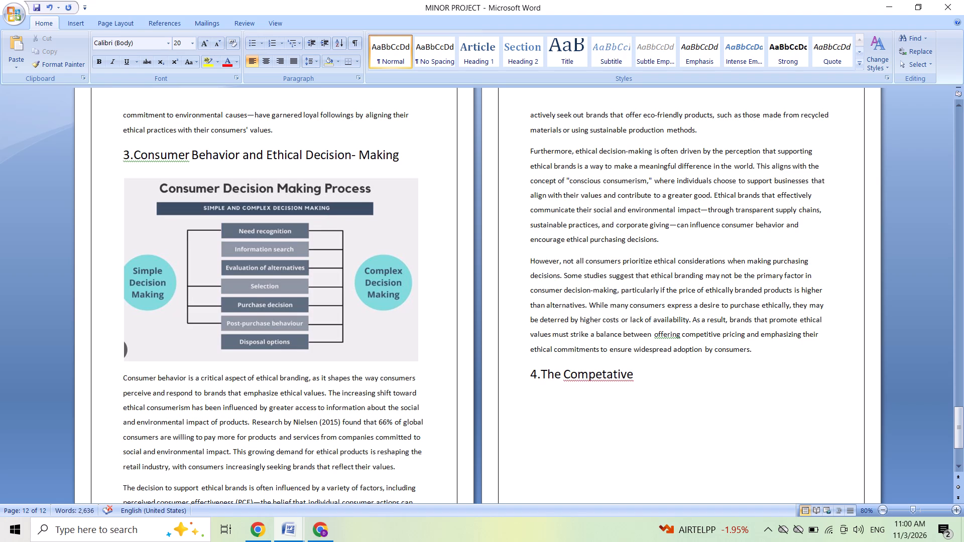
pyautogui.press('a')
pyautogui.press('d')
pyautogui.write('vantage')
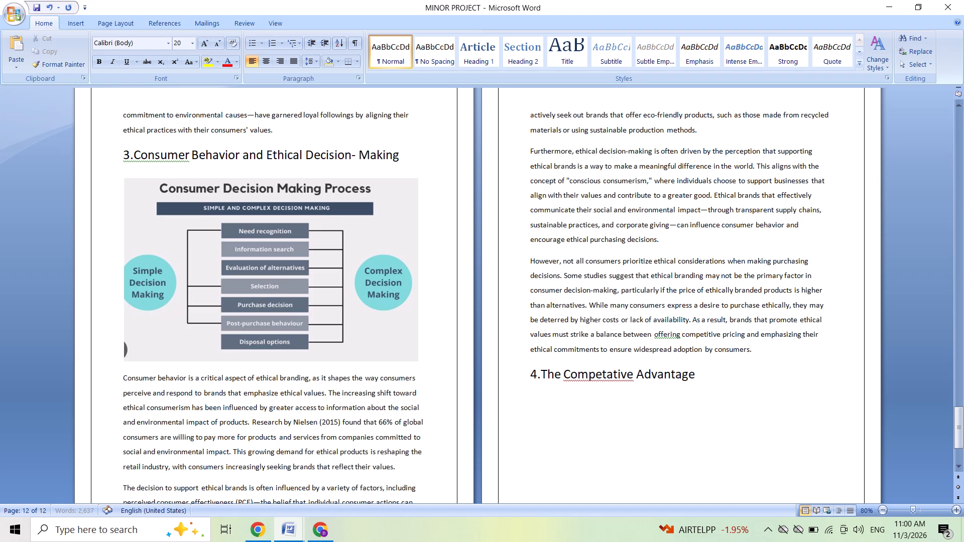
# Complete the section 4 heading with "Of Ethical Branding" and start a new line below it.
pyautogui.press('space')
pyautogui.press('o')
pyautogui.press('BackSpace')
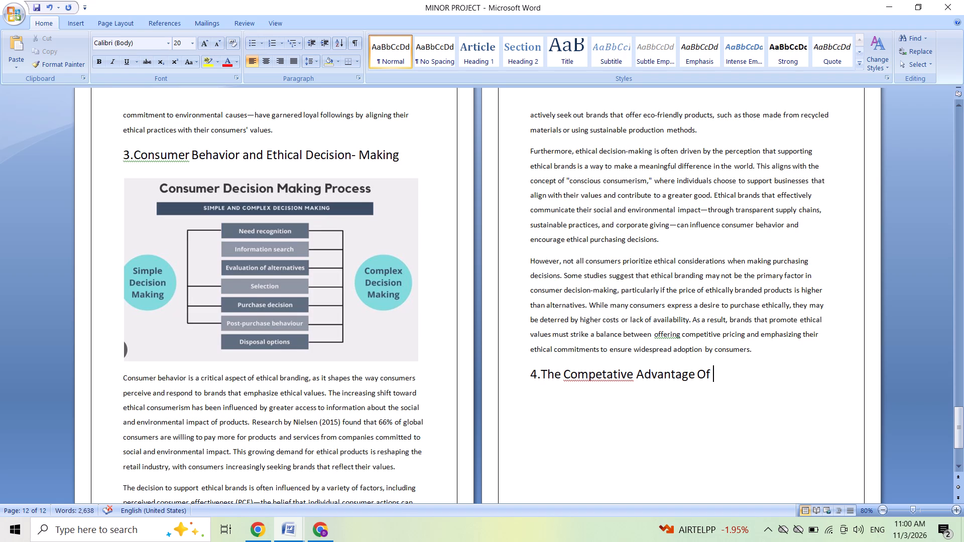
pyautogui.write('thi')
pyautogui.write('cal')
pyautogui.press('space')
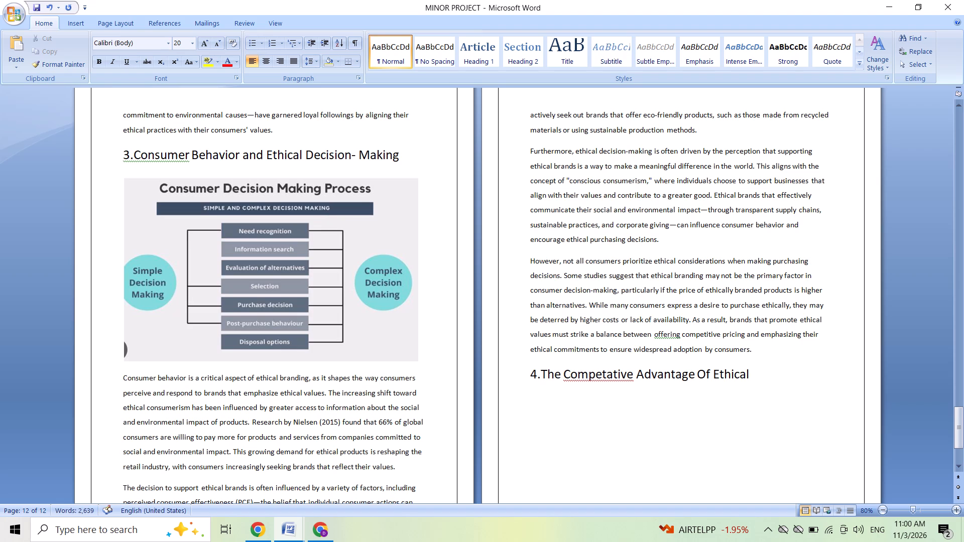
pyautogui.write('randing')
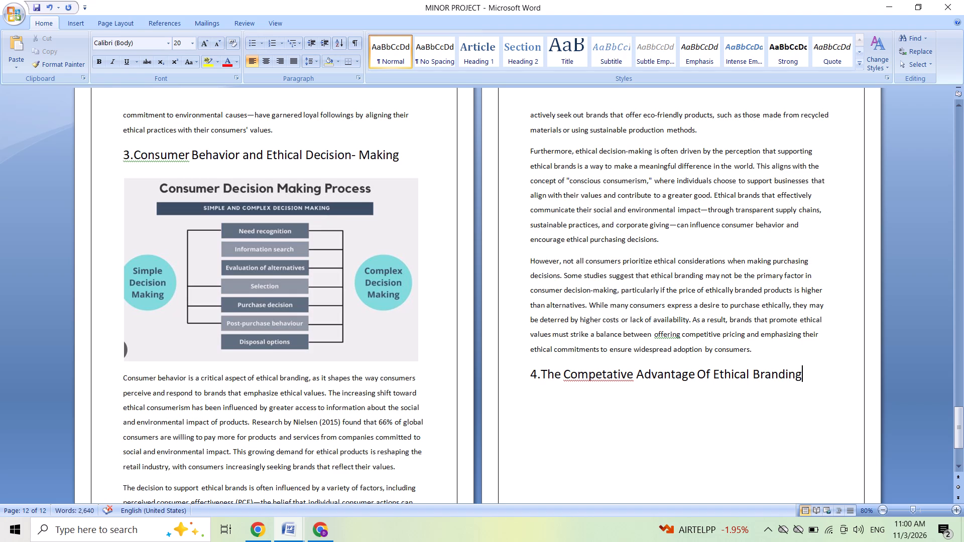
pyautogui.press('Return')
# Switch to Chrome and search Google Images for "the positive impact of ethical marketing".
pyautogui.click(259, 531)
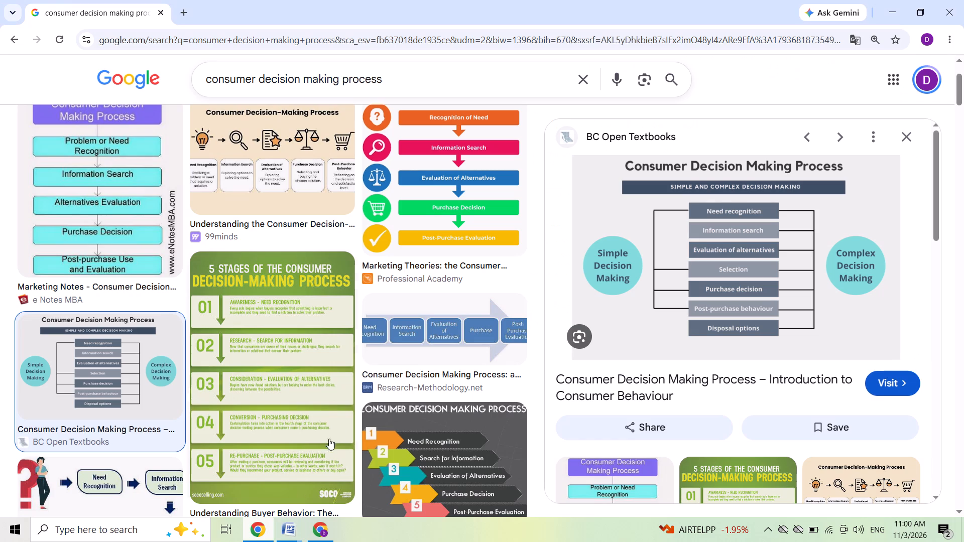
pyautogui.click(580, 77)
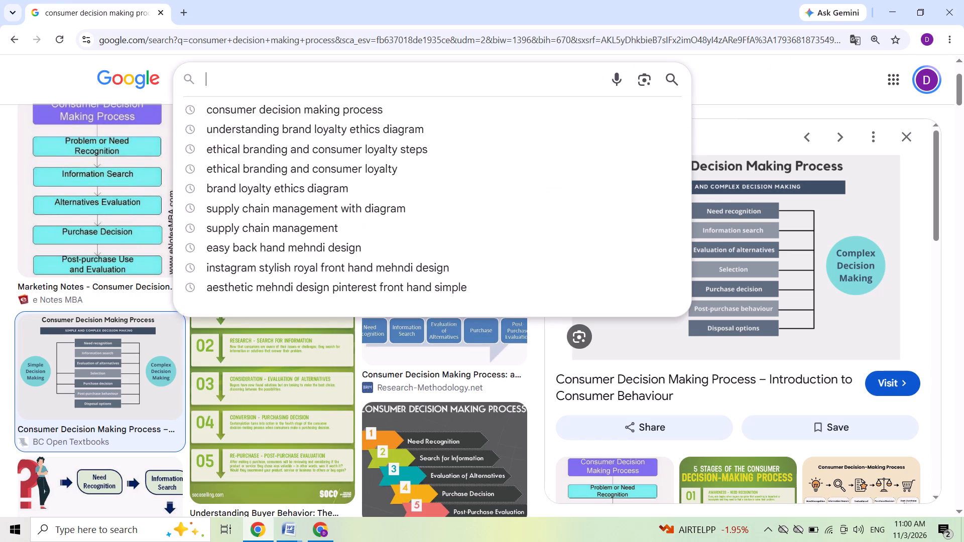
pyautogui.write('the positi')
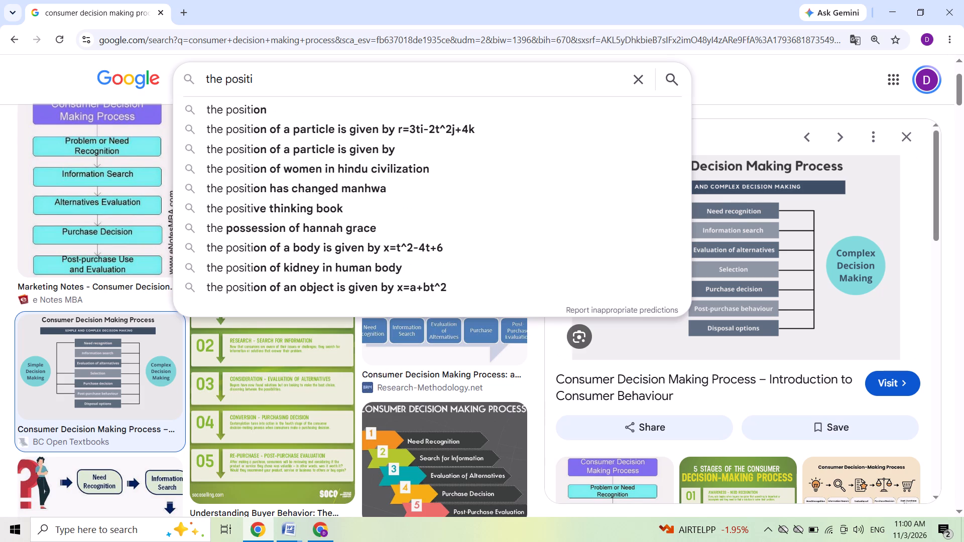
pyautogui.write('ve')
pyautogui.press('space')
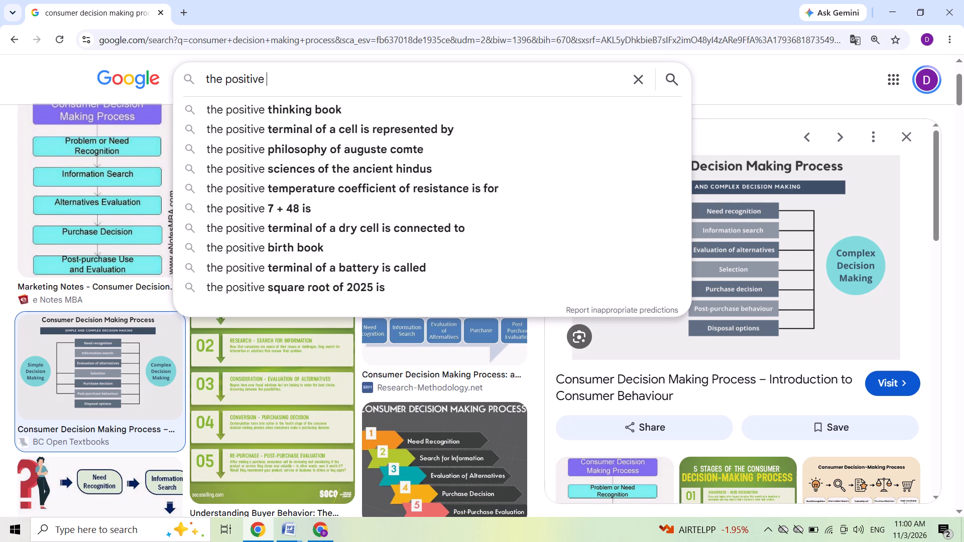
pyautogui.write('im')
pyautogui.write('pact')
pyautogui.press('space')
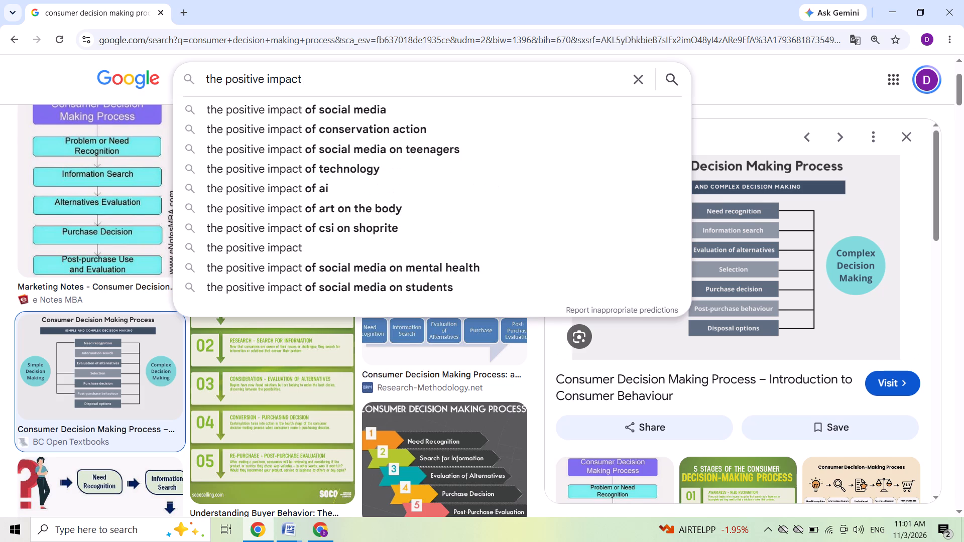
pyautogui.write('of ethi')
pyautogui.write('cal marketing')
pyautogui.press('Return')
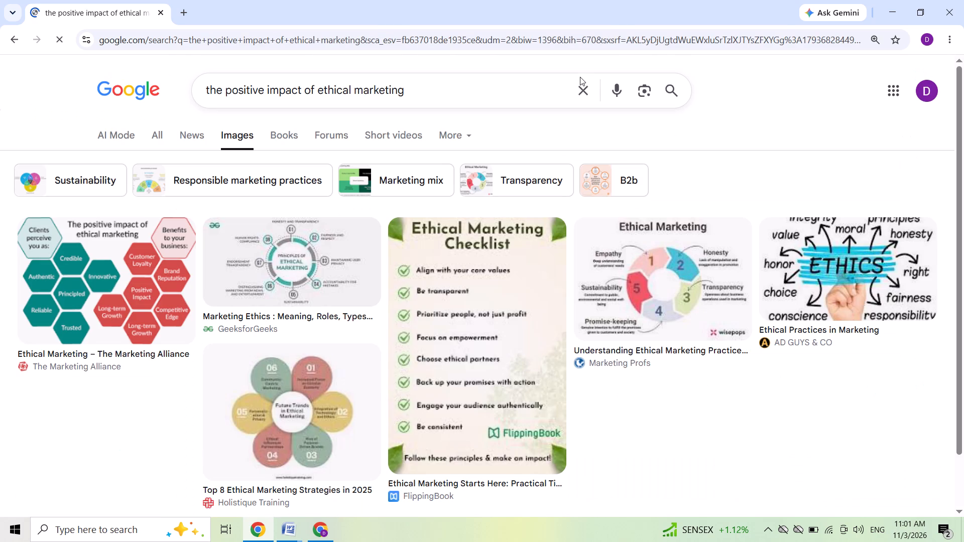
# Open the preview of The Marketing Alliance's ethical marketing diagram and switch to the Snipping Tool.
pyautogui.click(89, 303)
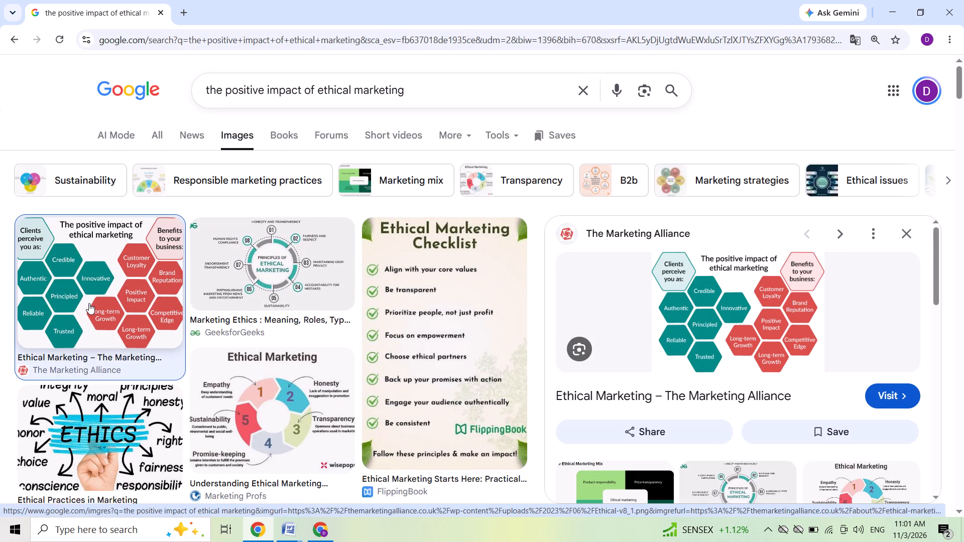
pyautogui.click(132, 541)
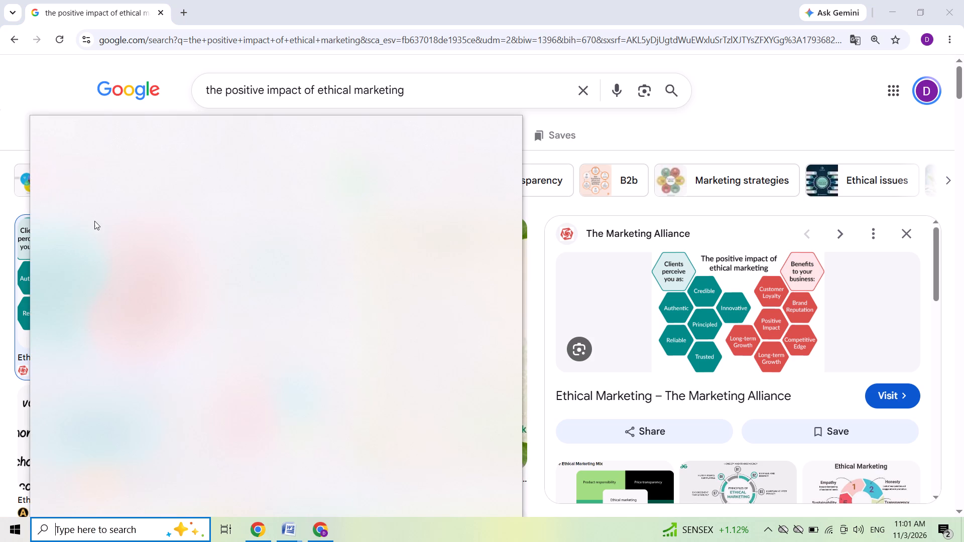
pyautogui.click(104, 208)
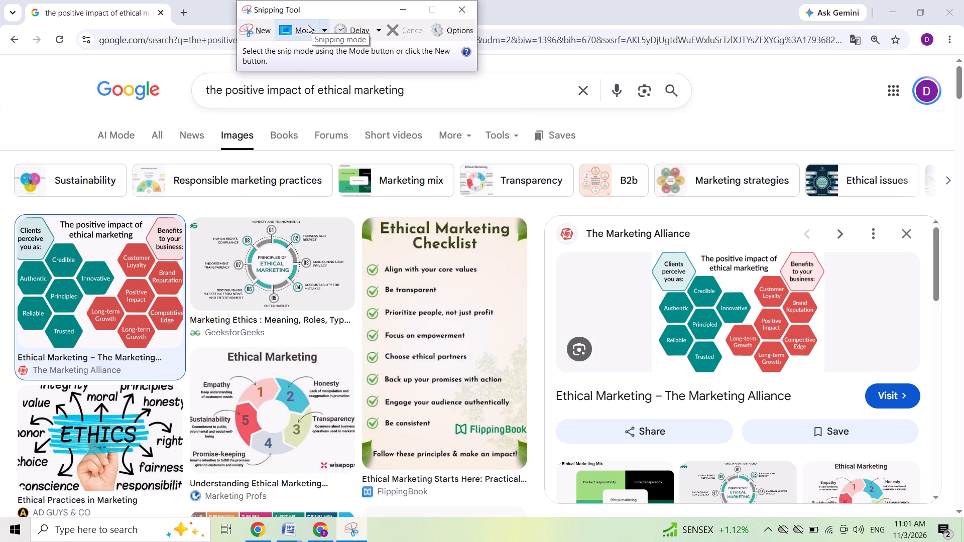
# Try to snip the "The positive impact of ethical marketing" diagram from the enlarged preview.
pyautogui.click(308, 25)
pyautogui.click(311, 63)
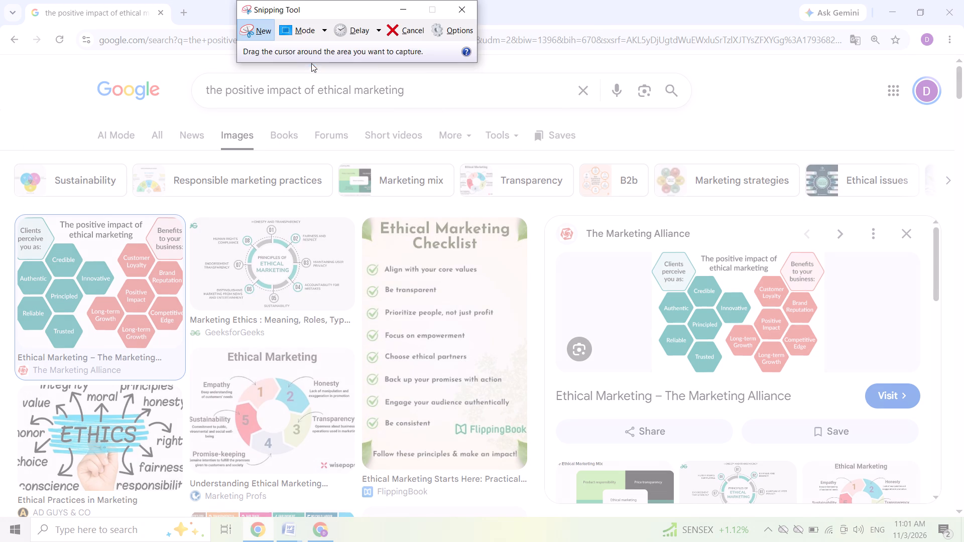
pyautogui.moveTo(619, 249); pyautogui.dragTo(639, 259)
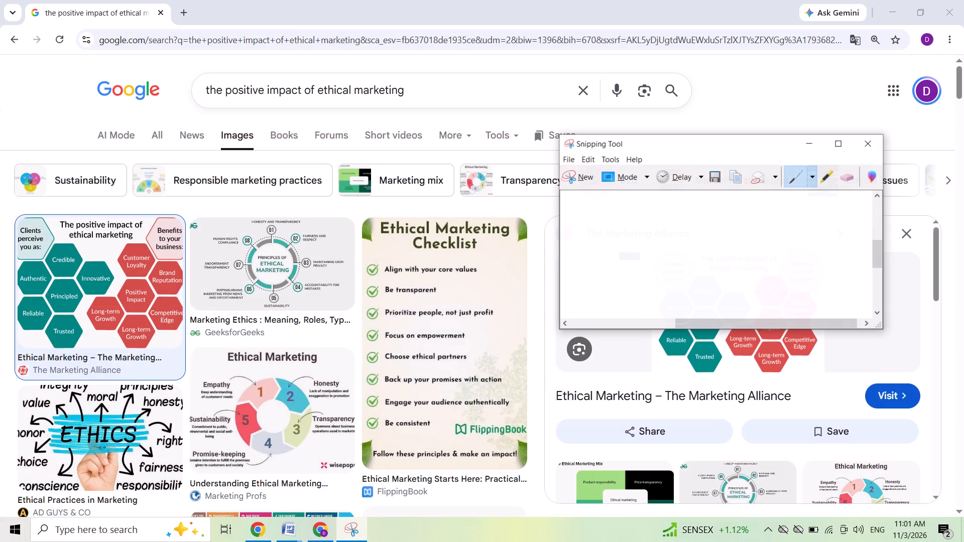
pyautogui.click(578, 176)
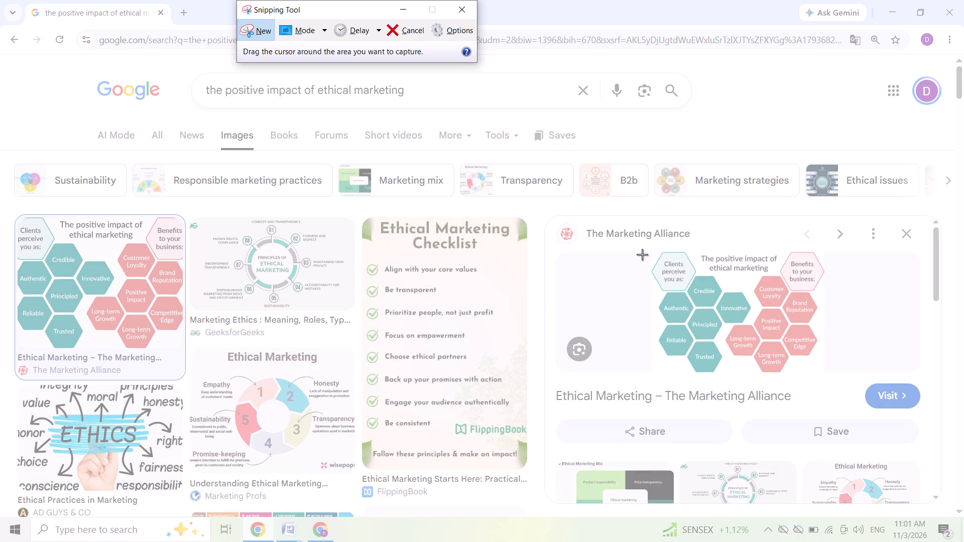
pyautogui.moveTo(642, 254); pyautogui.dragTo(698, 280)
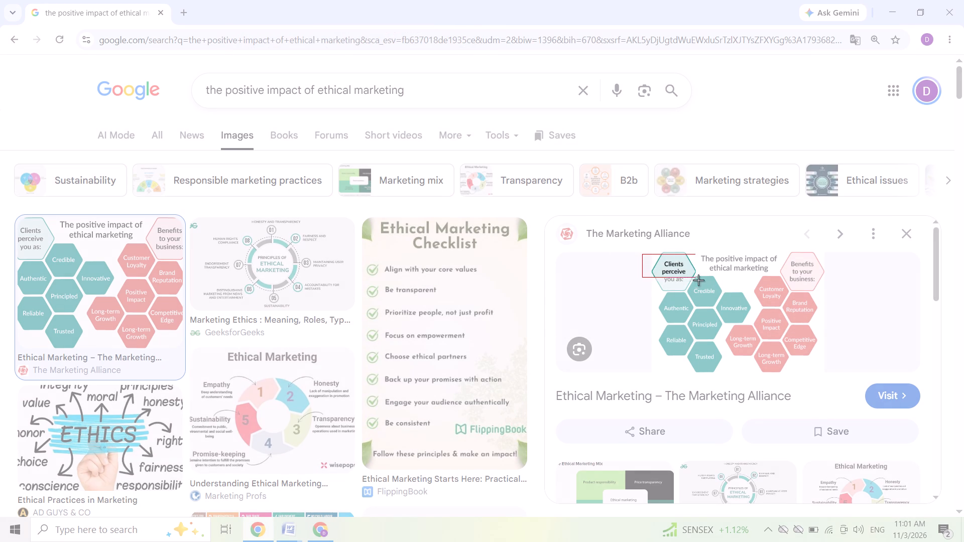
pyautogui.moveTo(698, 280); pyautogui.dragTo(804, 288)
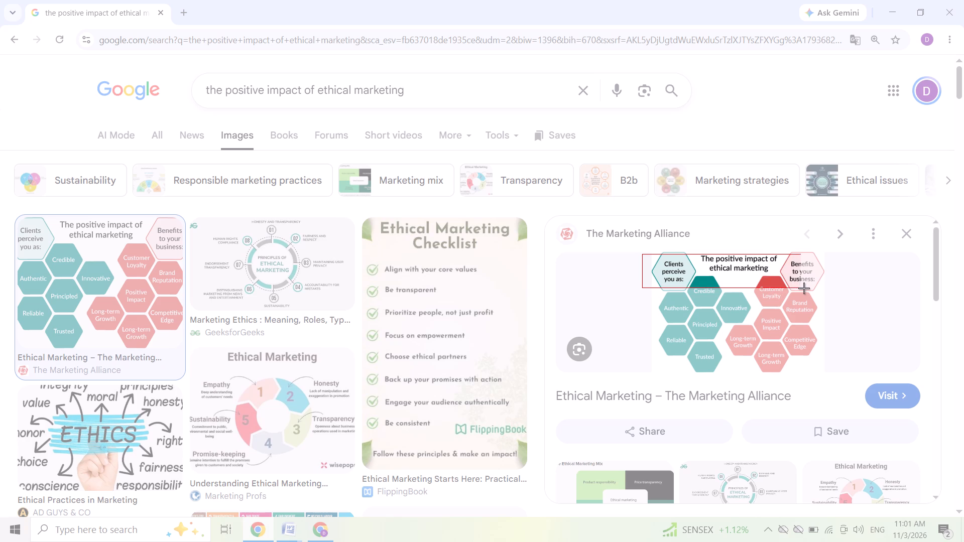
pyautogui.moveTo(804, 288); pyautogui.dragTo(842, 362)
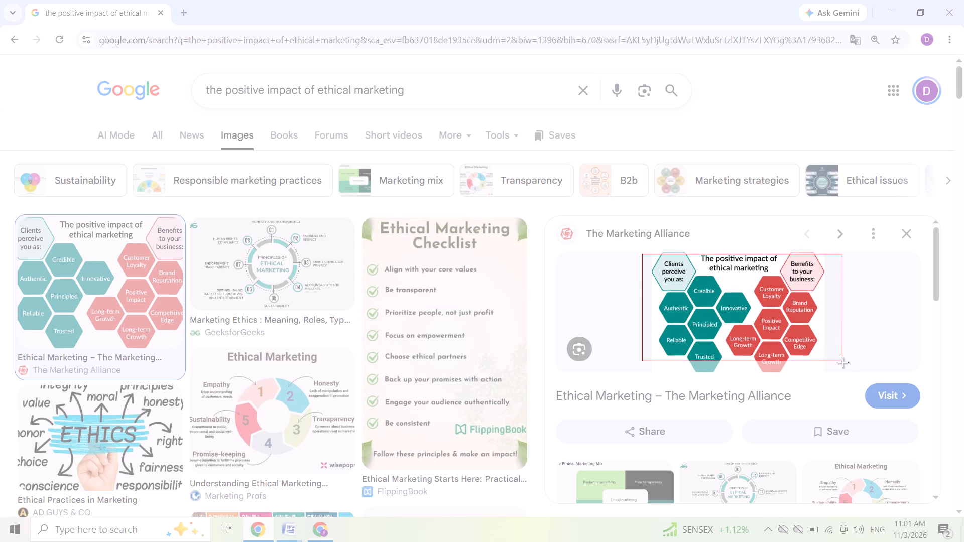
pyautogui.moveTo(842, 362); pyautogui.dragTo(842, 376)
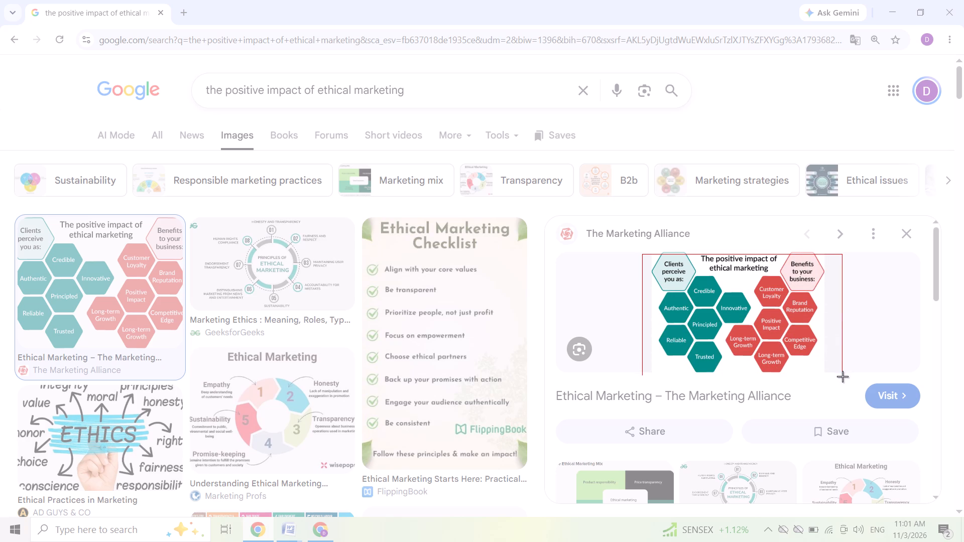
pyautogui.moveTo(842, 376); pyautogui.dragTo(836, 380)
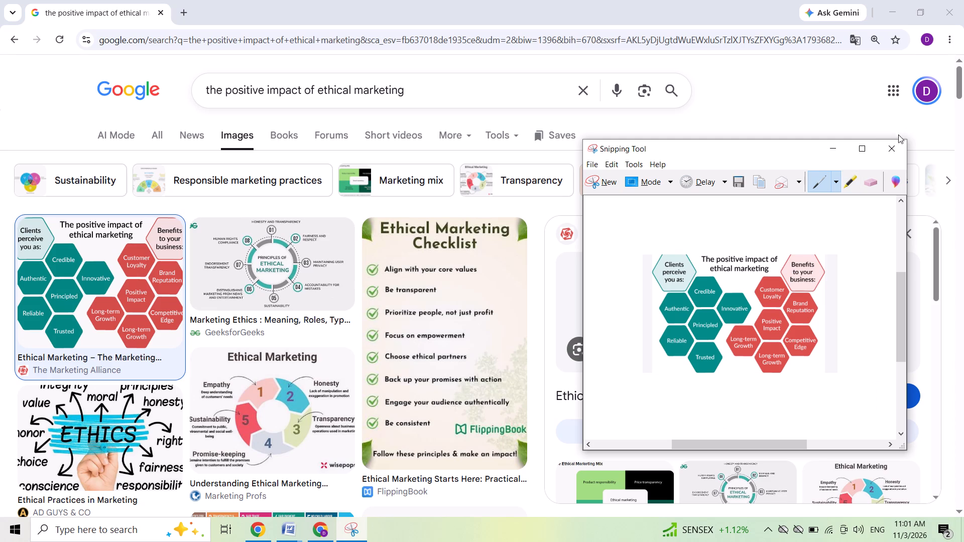
# Take a new snip framed closely around the whole hexagon diagram in the enlarged preview, including its title.
pyautogui.click(615, 172)
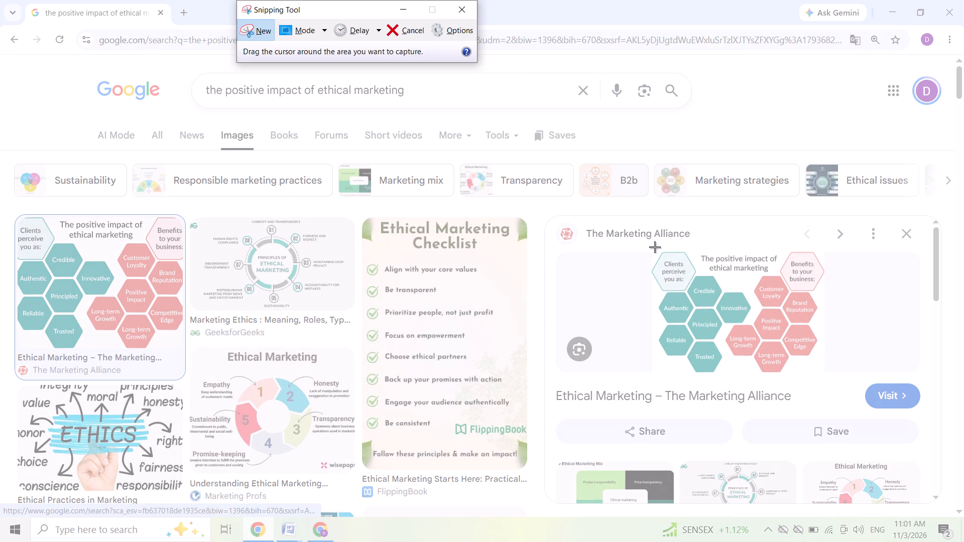
pyautogui.moveTo(655, 247); pyautogui.dragTo(667, 251)
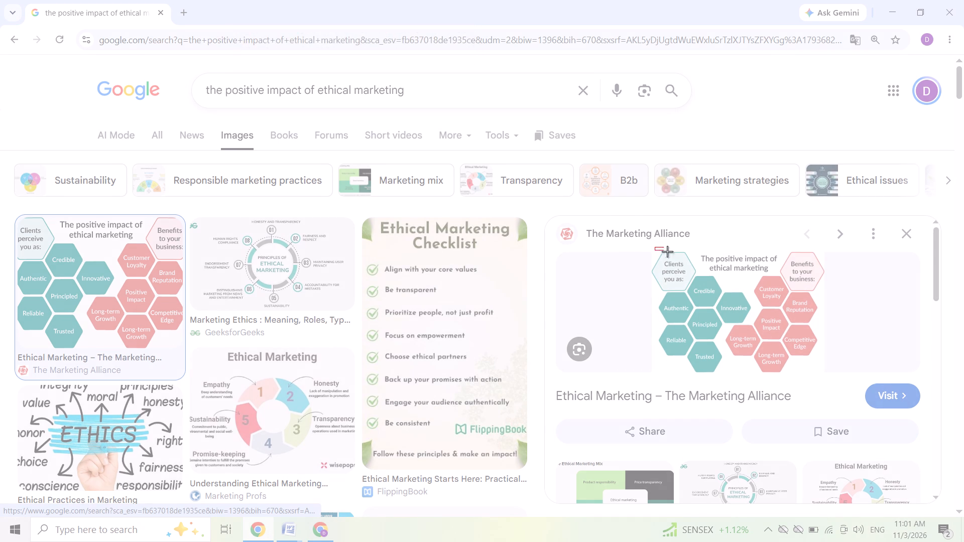
pyautogui.moveTo(667, 251); pyautogui.dragTo(776, 332)
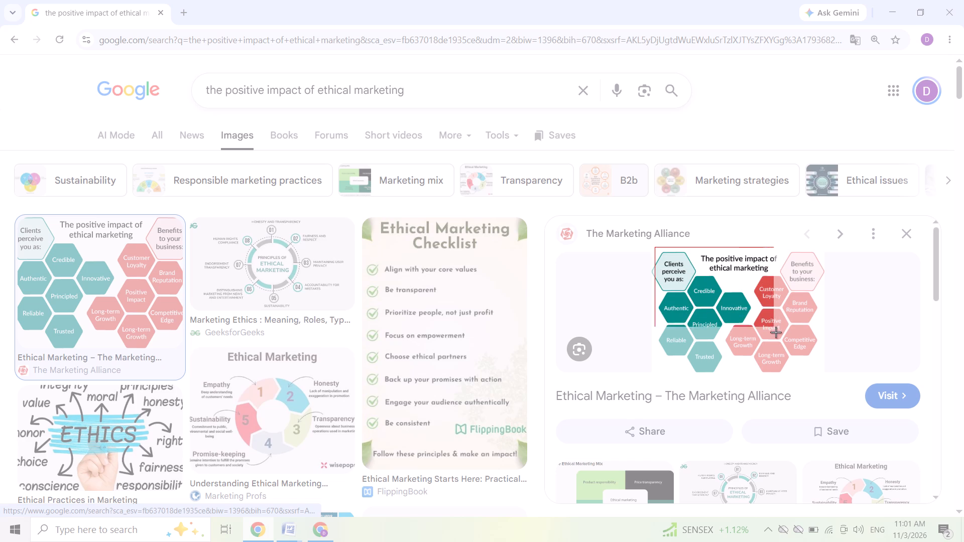
pyautogui.moveTo(776, 332); pyautogui.dragTo(826, 387)
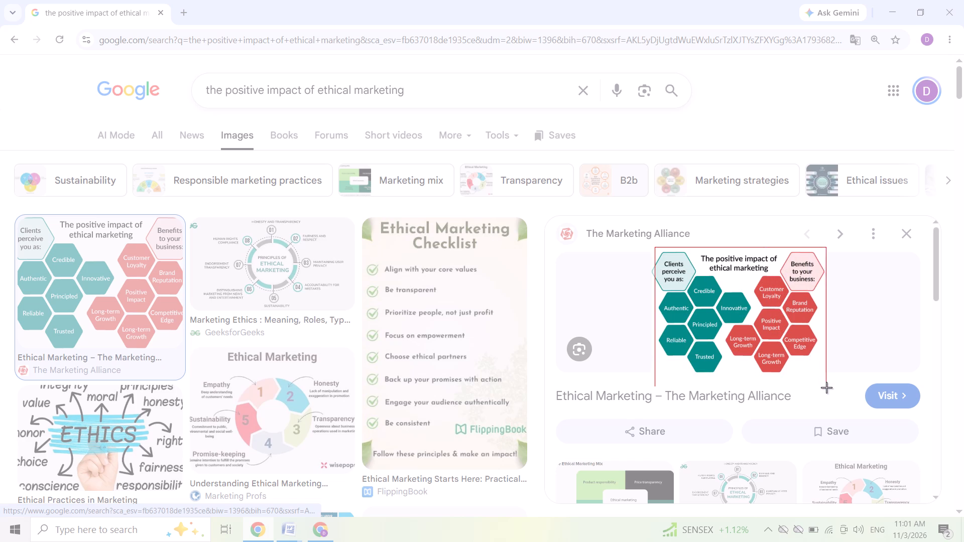
pyautogui.moveTo(826, 387); pyautogui.dragTo(826, 388)
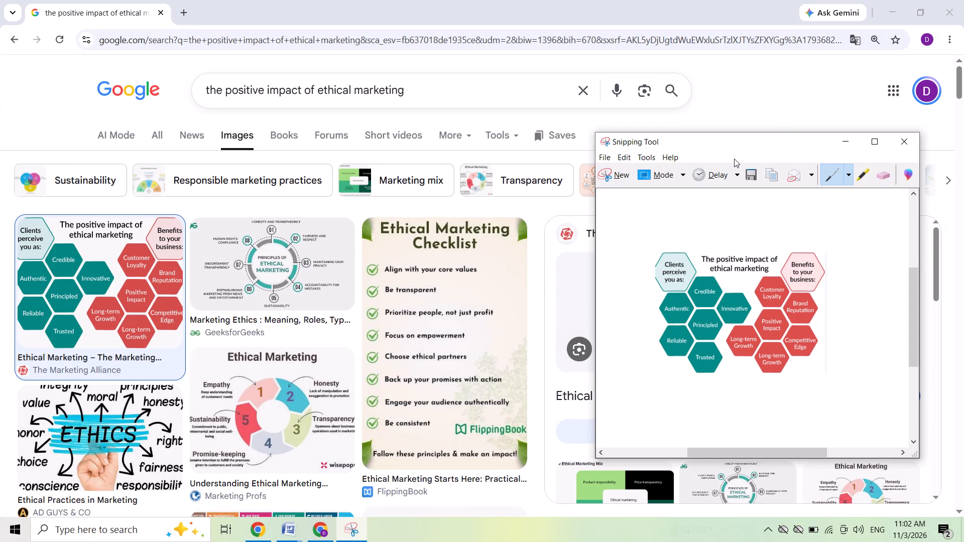
# Close the Snipping Tool, saving the snip as a JPEG named "f" in the Pictures folder.
pyautogui.click(903, 139)
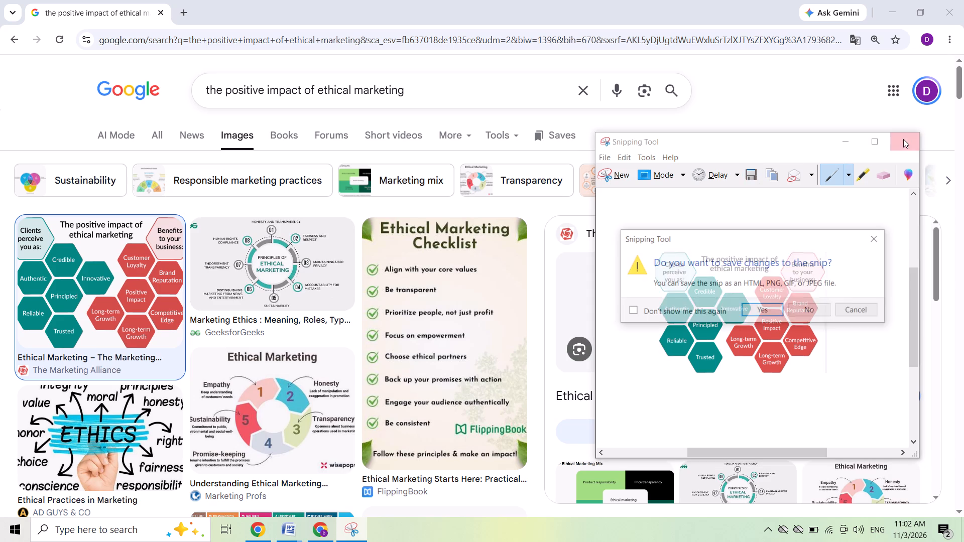
pyautogui.click(763, 305)
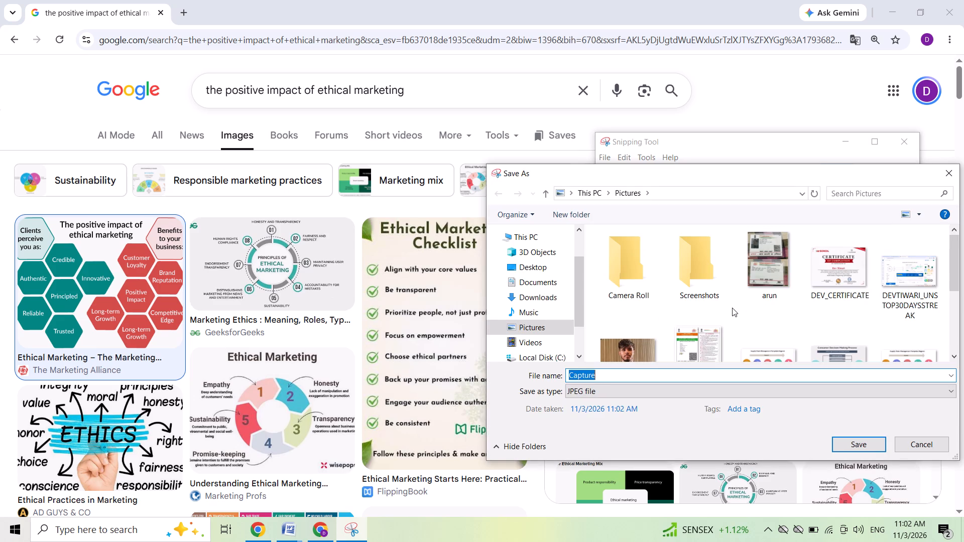
pyautogui.press('BackSpace')
pyautogui.press('f')
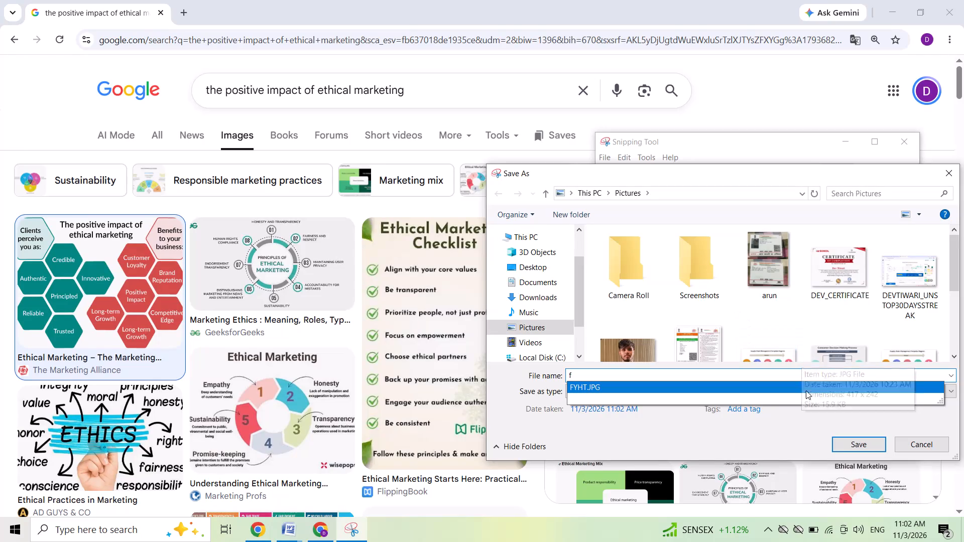
pyautogui.click(853, 445)
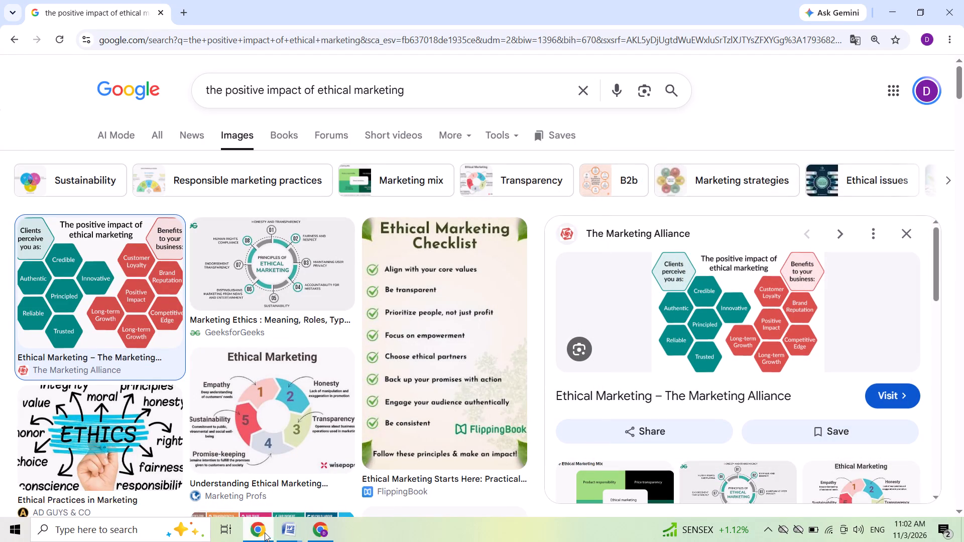
# Switch to the MINOR PROJECT document in Word and insert the picture "f" below the section 4 heading.
pyautogui.click(284, 530)
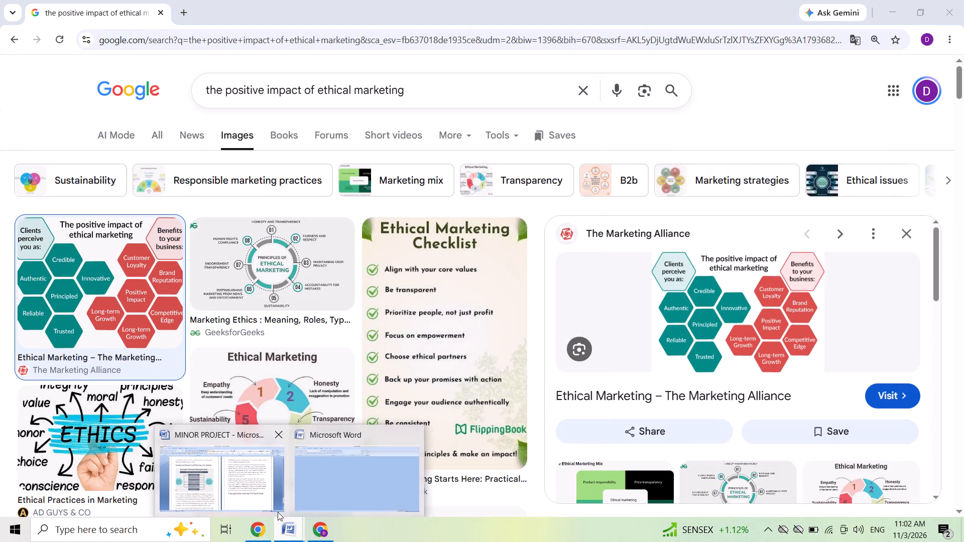
pyautogui.click(275, 505)
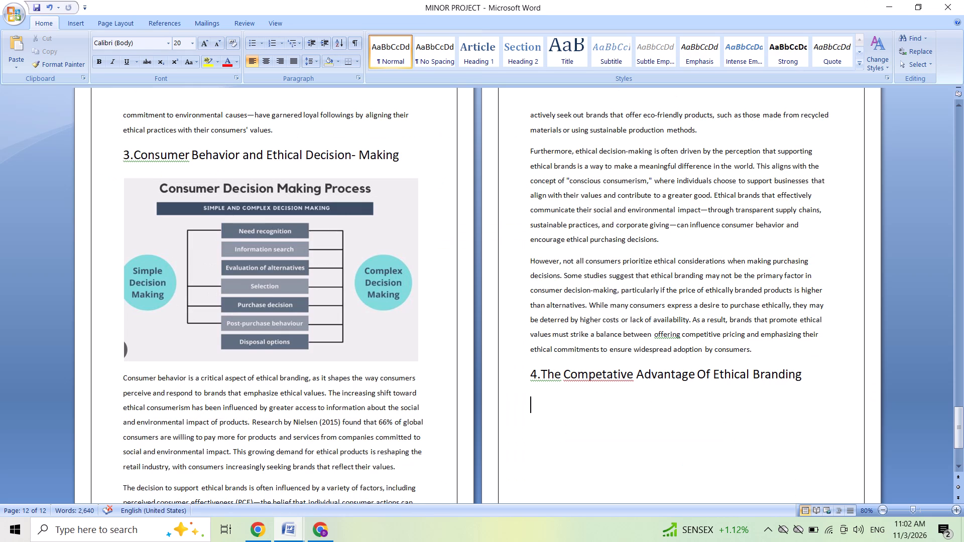
pyautogui.click(68, 23)
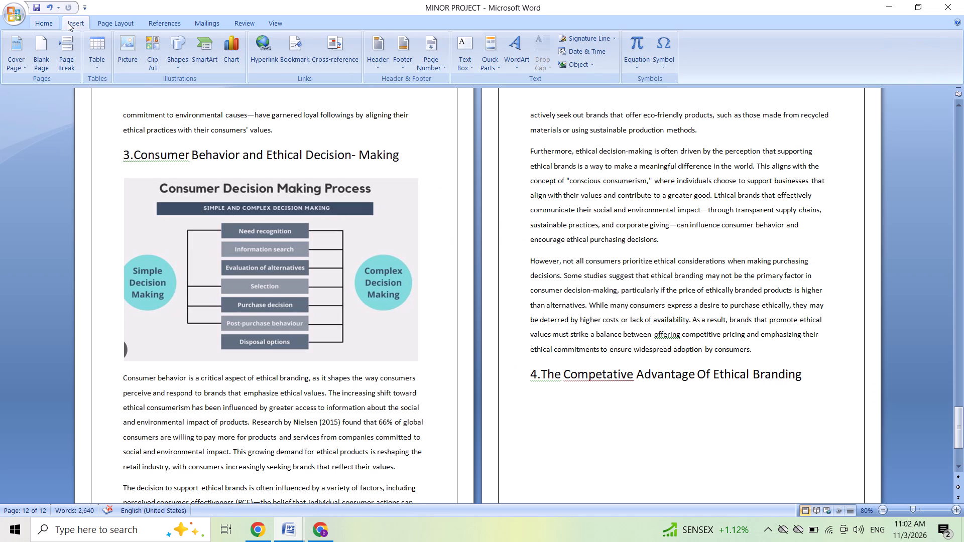
pyautogui.click(129, 53)
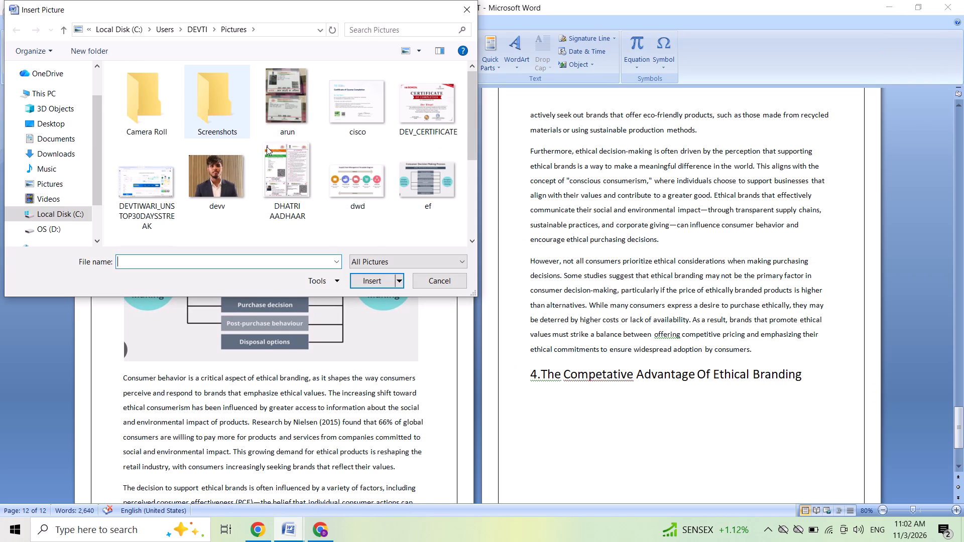
pyautogui.tripleClick(471, 242)
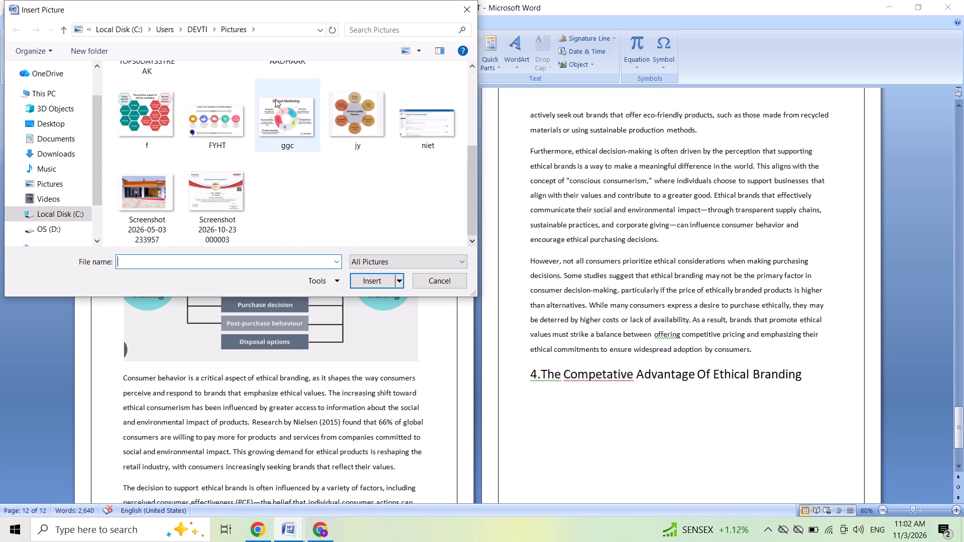
pyautogui.click(145, 112)
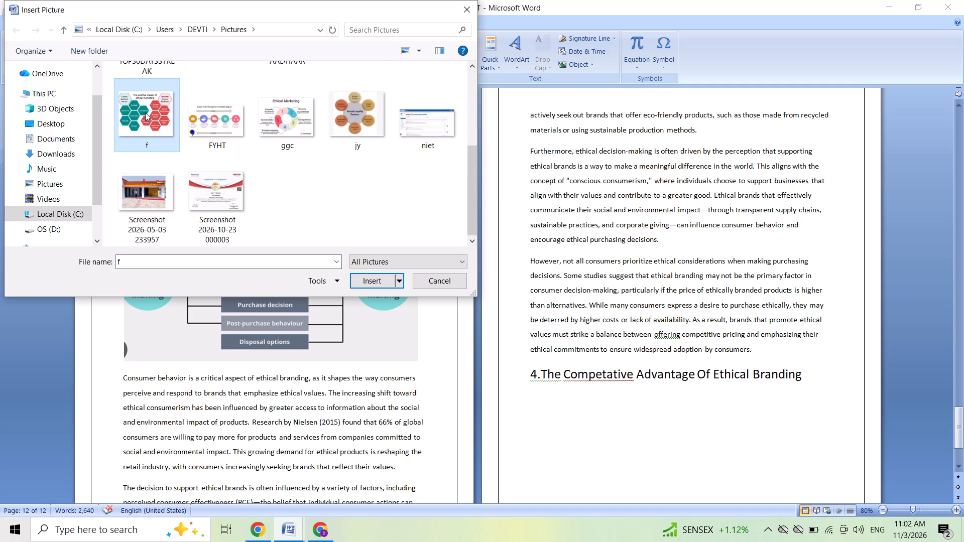
pyautogui.click(358, 278)
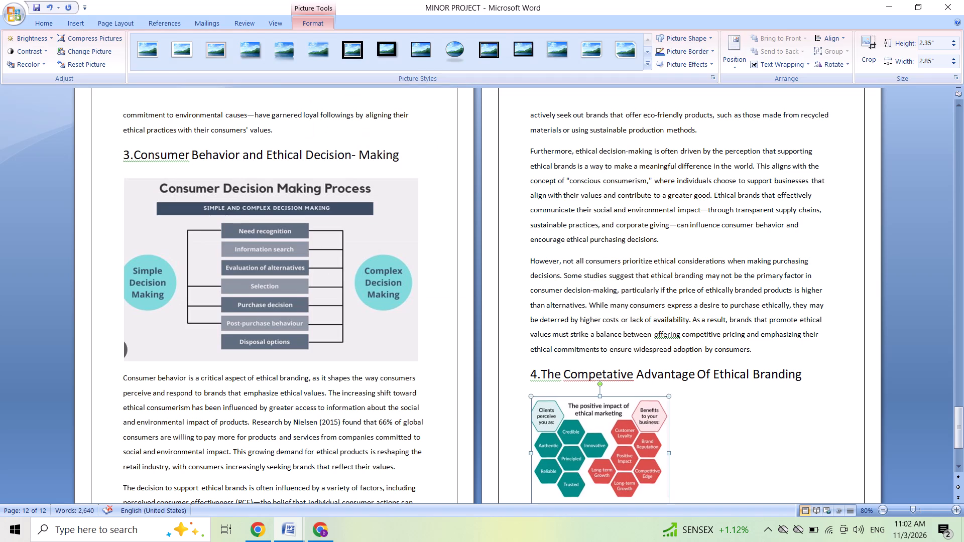
# Enlarge the inserted ethical marketing diagram to about 3.83" high and 5.24" wide.
pyautogui.tripleClick(955, 462)
pyautogui.tripleClick(955, 462)
pyautogui.tripleClick(955, 462)
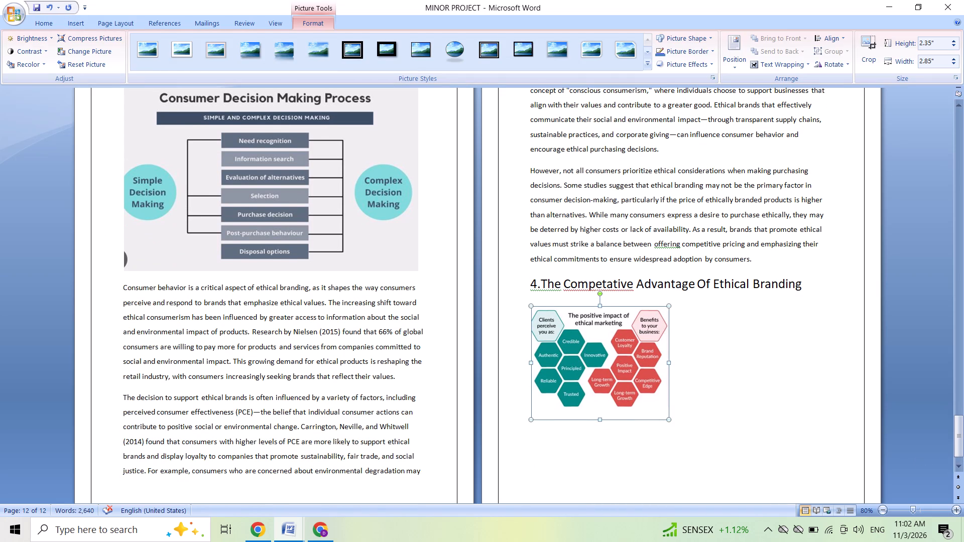
pyautogui.moveTo(601, 343); pyautogui.dragTo(648, 352)
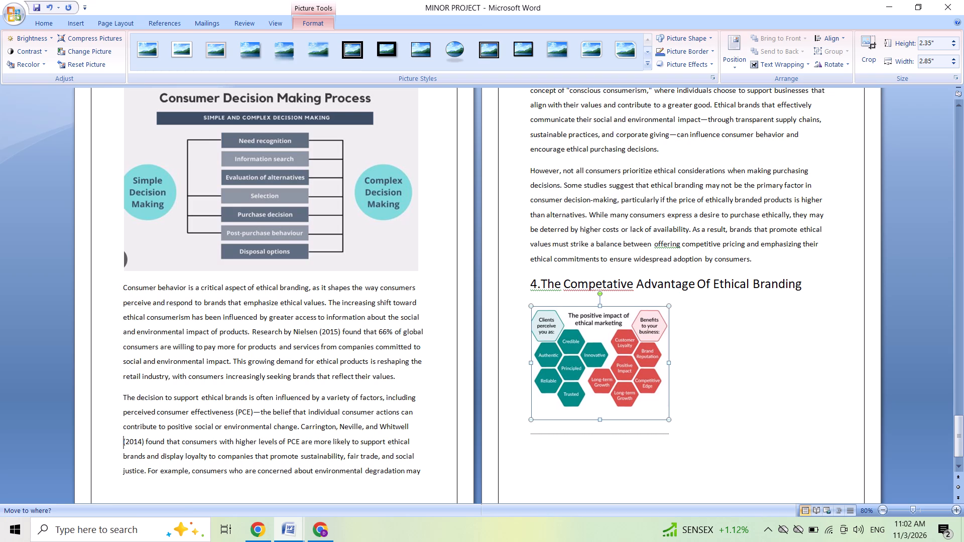
pyautogui.moveTo(648, 352); pyautogui.dragTo(673, 352)
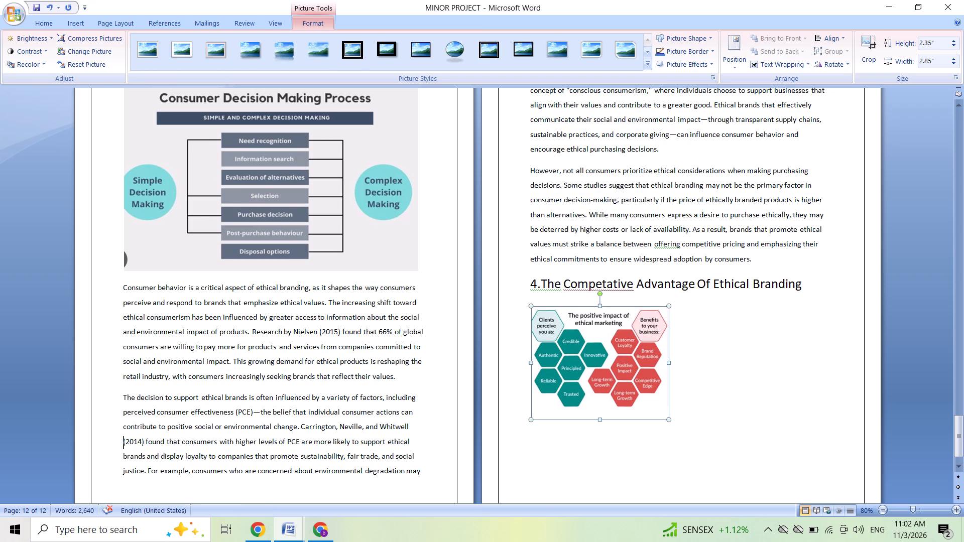
pyautogui.moveTo(648, 353); pyautogui.dragTo(683, 348)
pyautogui.moveTo(669, 366); pyautogui.dragTo(684, 363)
pyautogui.moveTo(668, 363); pyautogui.dragTo(752, 360)
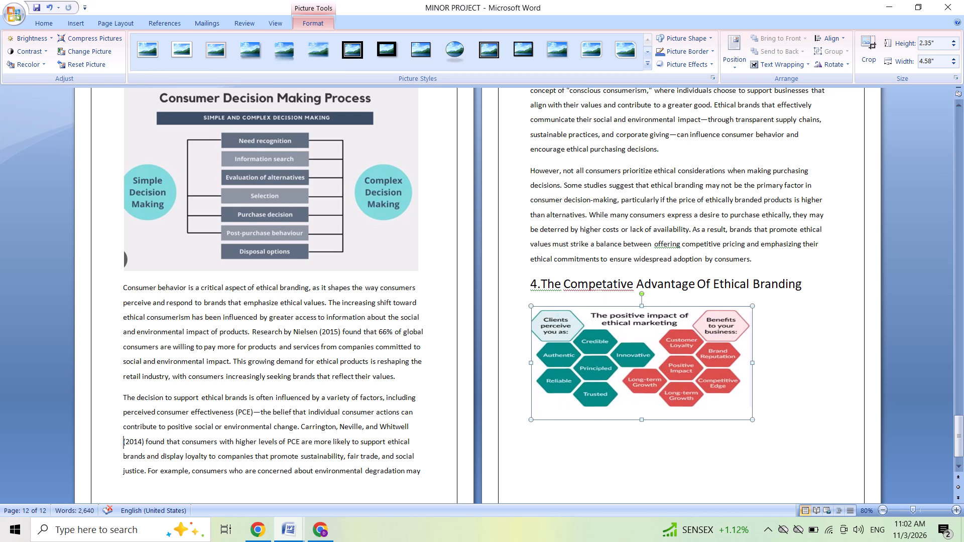
pyautogui.moveTo(643, 422); pyautogui.dragTo(649, 453)
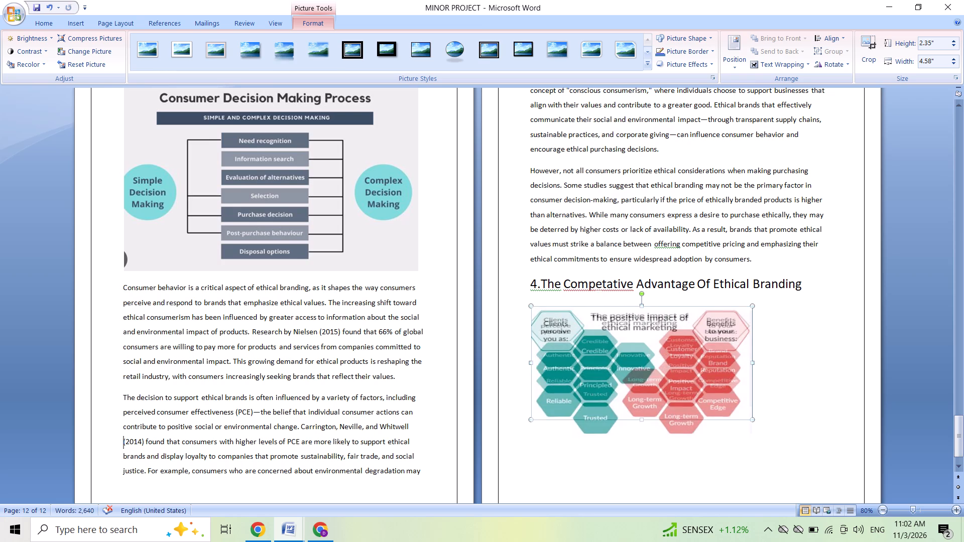
pyautogui.moveTo(649, 453); pyautogui.dragTo(653, 468)
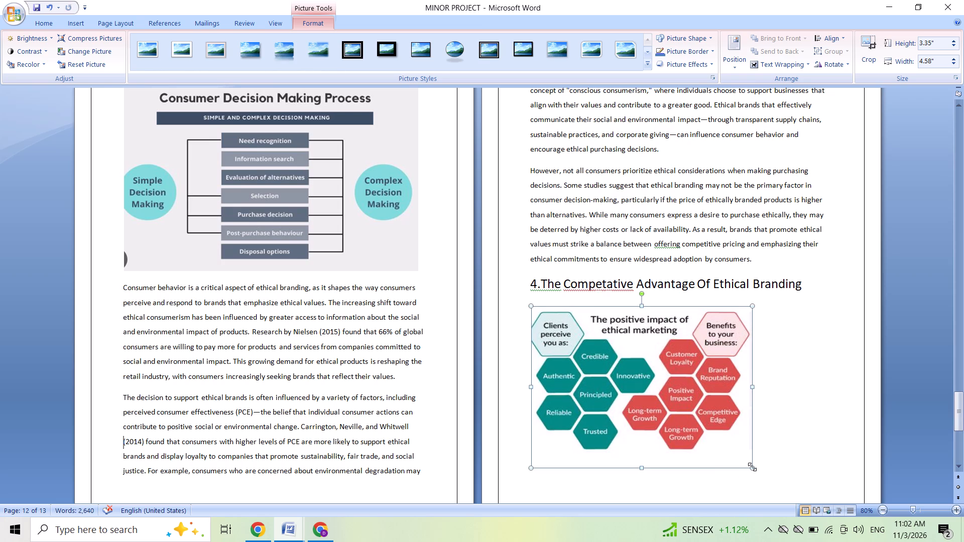
pyautogui.moveTo(752, 467); pyautogui.dragTo(784, 464)
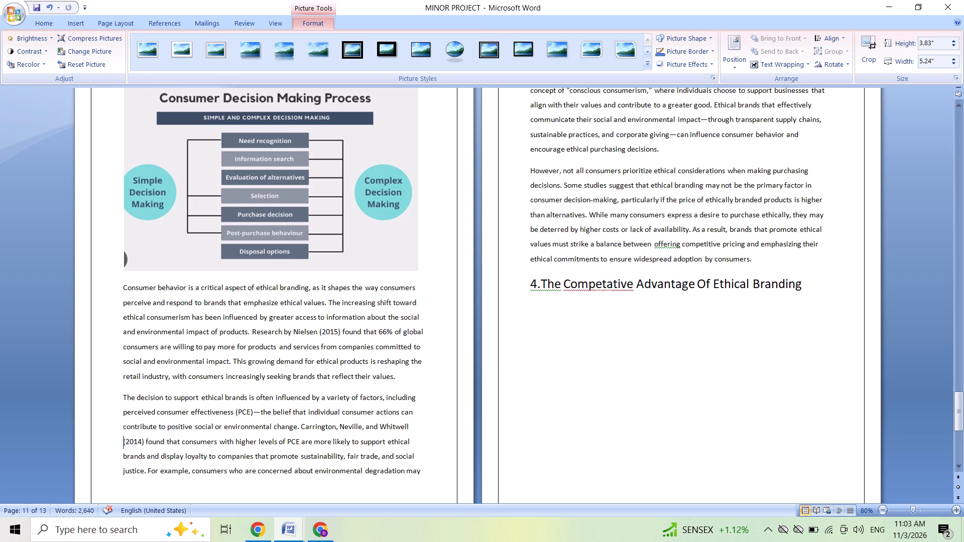
# Undo the last enlargement of the ethical marketing diagram and resize it to about 3.7" high and 5.05" wide.
pyautogui.click(54, 10)
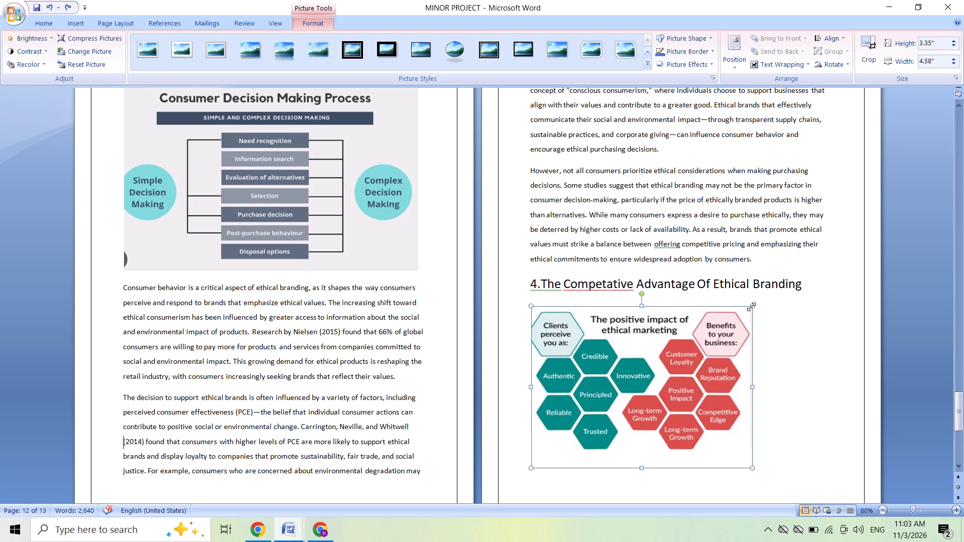
pyautogui.moveTo(751, 307); pyautogui.dragTo(775, 299, button='right')
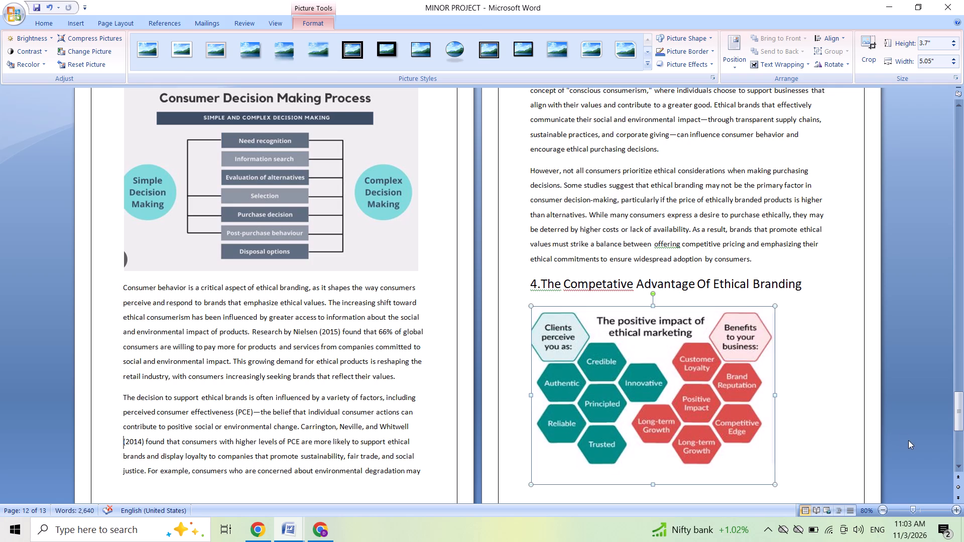
# Select the empty first line of the blank page following the ethical marketing diagram.
pyautogui.tripleClick(959, 466)
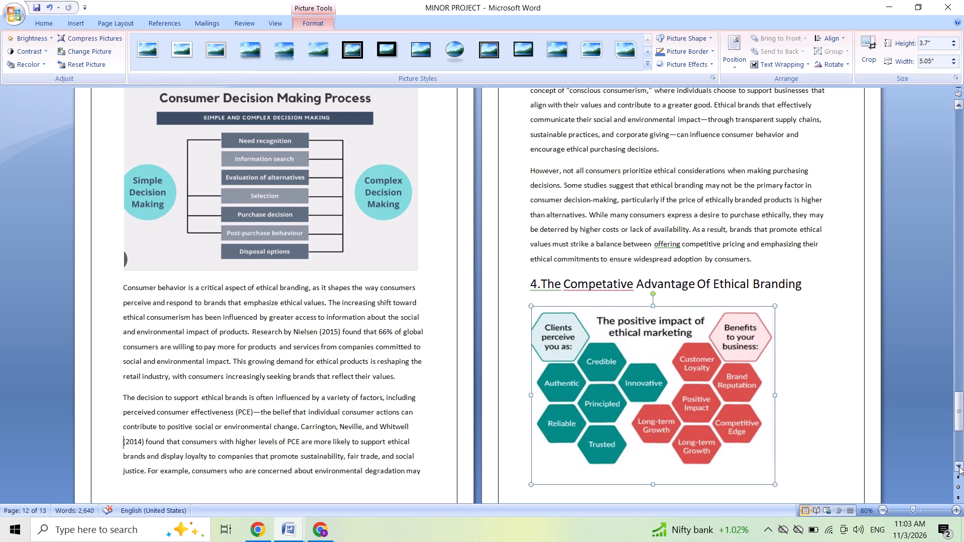
pyautogui.tripleClick(959, 466)
pyautogui.tripleClick(959, 466)
pyautogui.tripleClick(959, 466)
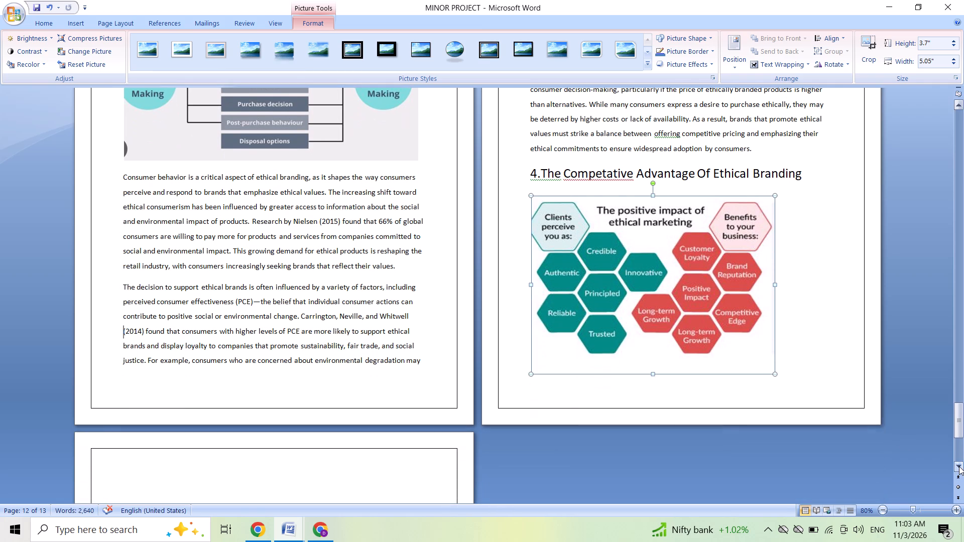
pyautogui.tripleClick(959, 466)
pyautogui.tripleClick(959, 466)
pyautogui.tripleClick(959, 466)
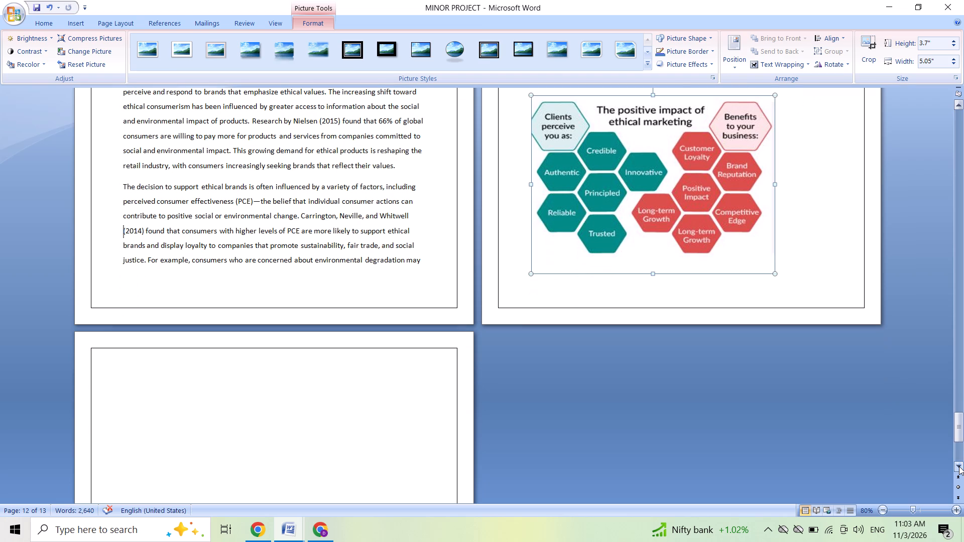
pyautogui.tripleClick(959, 466)
pyautogui.tripleClick(959, 466)
pyautogui.click(959, 466)
pyautogui.click(959, 466)
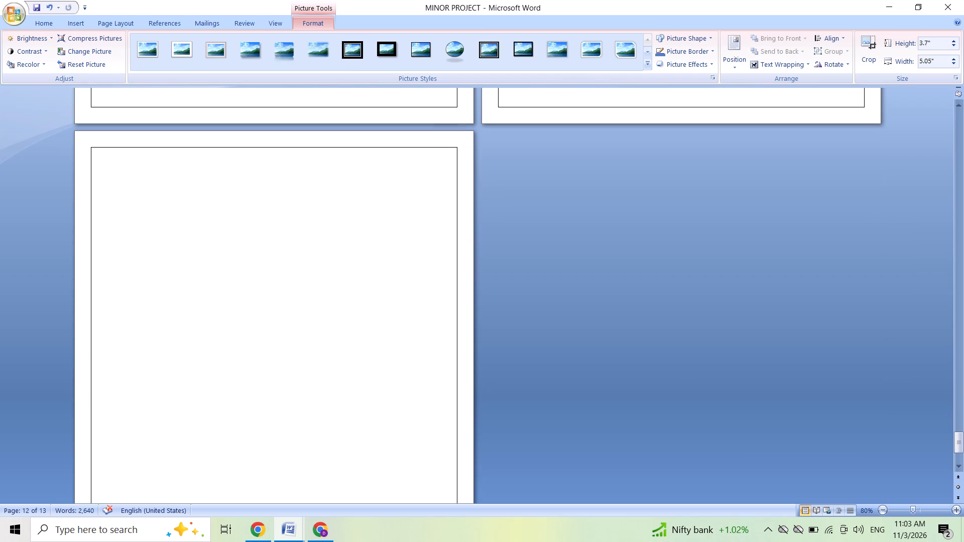
pyautogui.click(110, 163)
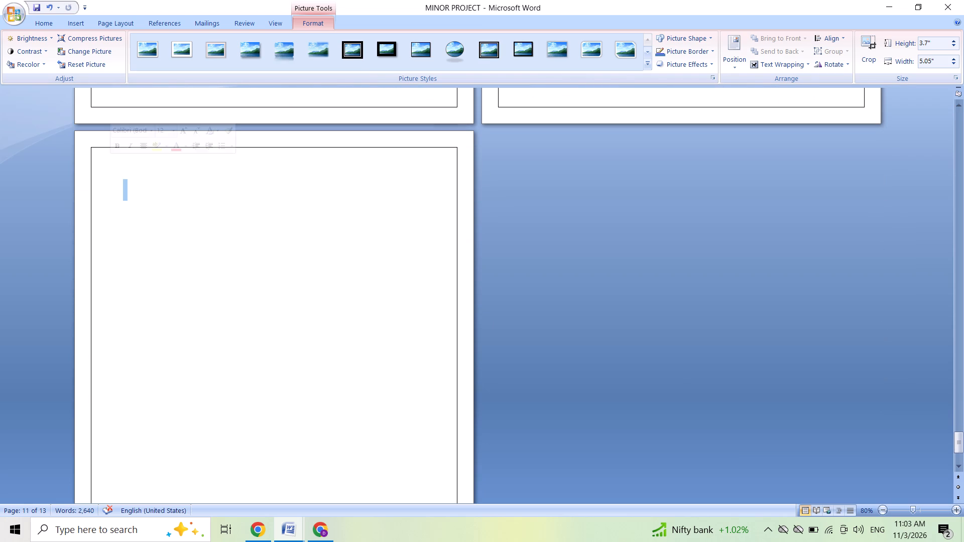
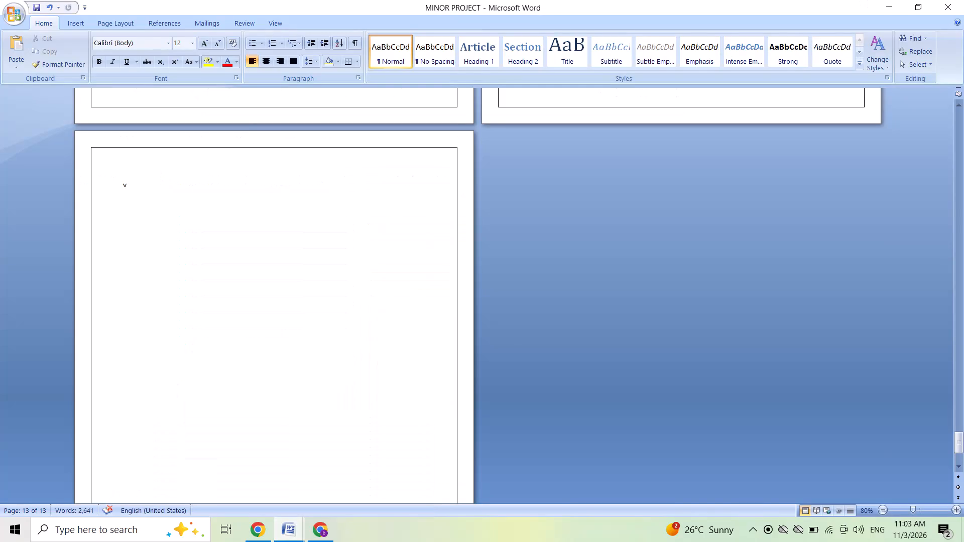
# Replace the stray "v" on the page after the ethical marketing diagram with the copied paragraph on ethical branding as a competitive advantage.
pyautogui.press('BackSpace')
pyautogui.hotkey('ctrl', 'v')
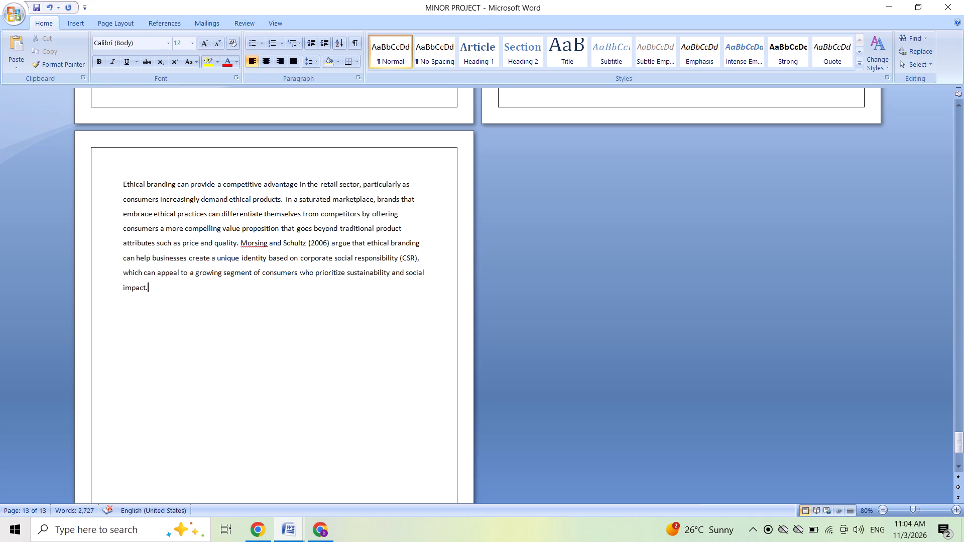
# Review the earlier pages back to the table of contents and introduction, and return to the end of the pasted competitive advantage paragraph.
pyautogui.press('Up')
pyautogui.press('Up')
pyautogui.press('Up')
pyautogui.press('Up')
pyautogui.press('Up')
pyautogui.press('Up')
pyautogui.press('Up')
pyautogui.press('Up')
pyautogui.press('Up')
pyautogui.press('Up')
pyautogui.press('Up')
pyautogui.press('Up')
pyautogui.press('Up')
pyautogui.press('Up')
pyautogui.press('Up')
pyautogui.press('Up')
pyautogui.press('Up')
pyautogui.press('Up')
pyautogui.press('Up')
pyautogui.press('Up')
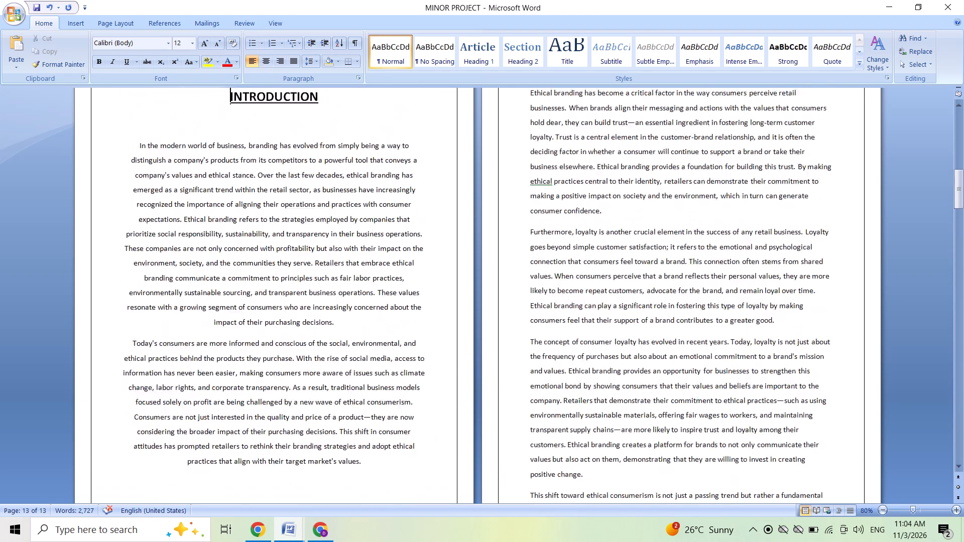
pyautogui.press('Down')
pyautogui.press('Down')
pyautogui.press('Down')
pyautogui.press('Down')
pyautogui.press('Down')
pyautogui.press('Down')
pyautogui.press('Down')
pyautogui.press('Down')
pyautogui.press('Down')
pyautogui.press('Down')
pyautogui.press('Down')
pyautogui.press('Down')
pyautogui.press('Down')
pyautogui.press('Down')
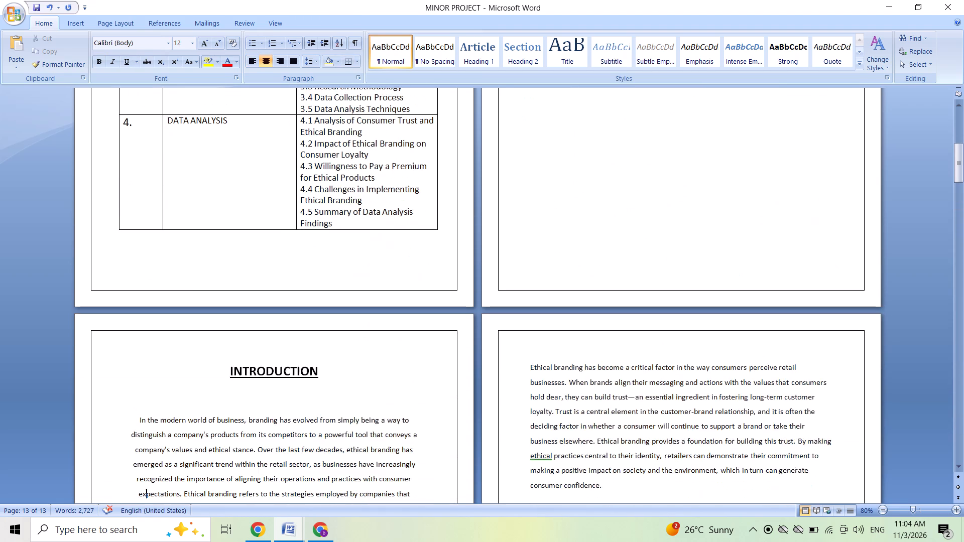
pyautogui.press('Down')
pyautogui.press('Down')
pyautogui.press('Down')
pyautogui.press('Down')
pyautogui.press('Down')
pyautogui.press('Down')
pyautogui.press('Down')
pyautogui.press('Down')
pyautogui.press('Down')
pyautogui.press('Down')
pyautogui.press('Down')
pyautogui.press('Down')
pyautogui.press('Down')
pyautogui.press('Down')
pyautogui.press('Down')
pyautogui.press('Down')
pyautogui.press('Down')
pyautogui.press('Down')
pyautogui.press('Down')
pyautogui.press('Down')
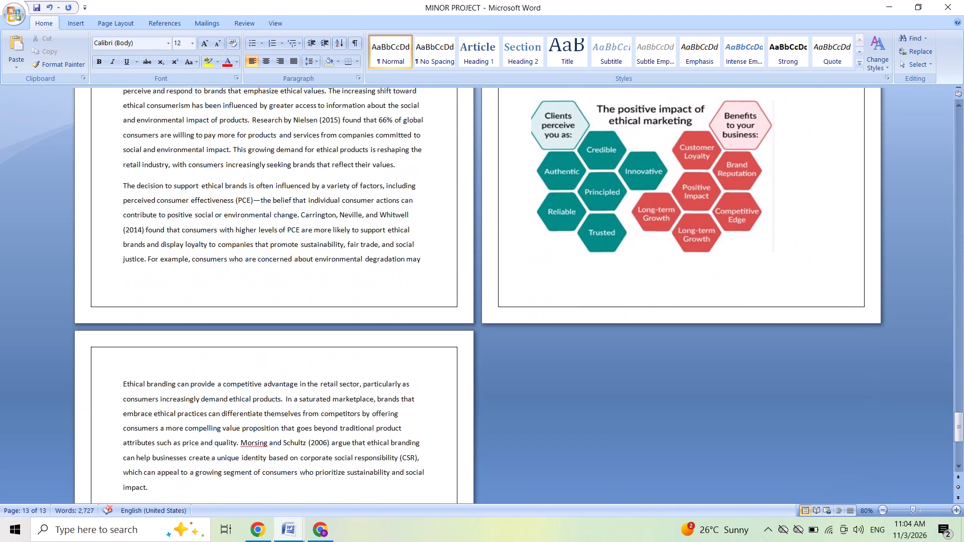
pyautogui.press('Down')
pyautogui.press('Down')
pyautogui.press('Down')
pyautogui.press('Down')
pyautogui.press('Down')
pyautogui.press('Down')
pyautogui.press('Down')
pyautogui.press('Down')
pyautogui.press('Down')
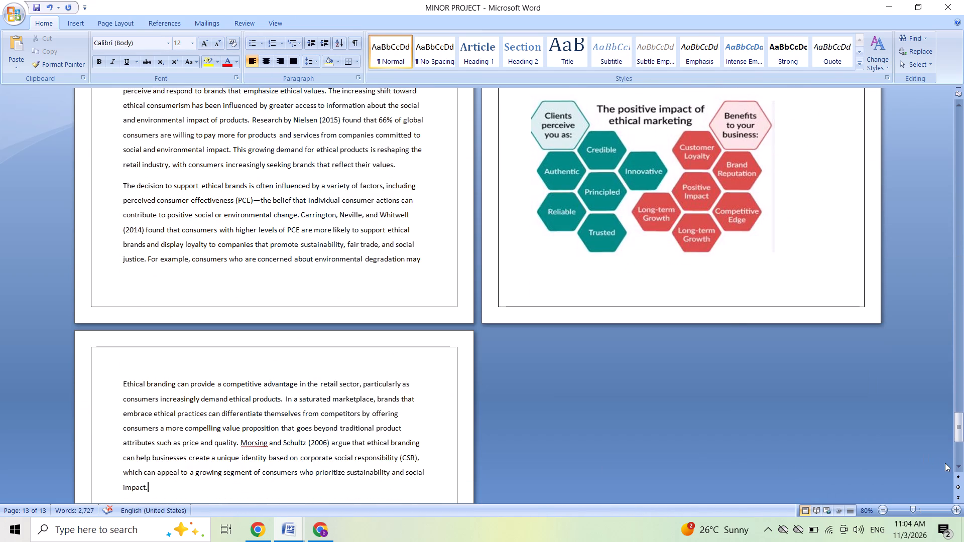
# Start a new empty paragraph below the pasted competitive advantage text.
pyautogui.press('Return')
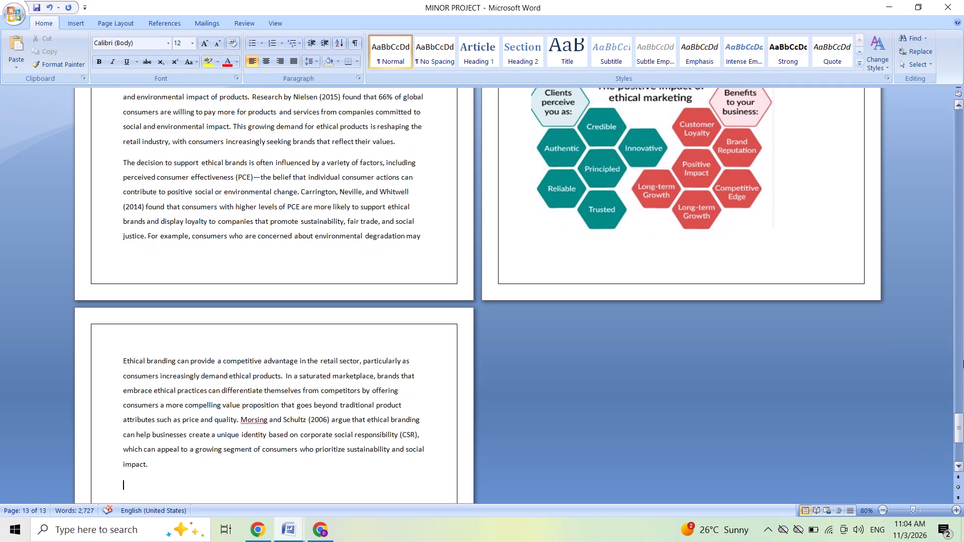
pyautogui.tripleClick(959, 467)
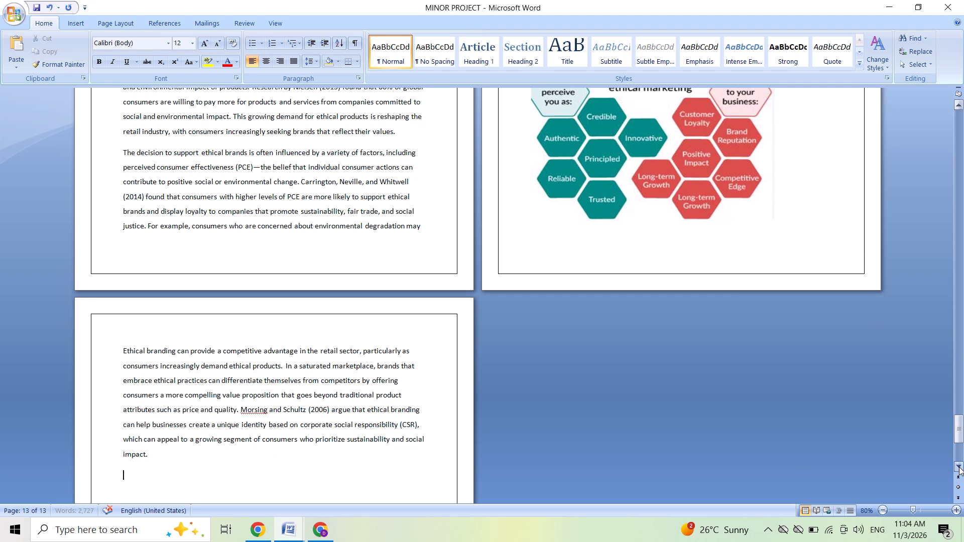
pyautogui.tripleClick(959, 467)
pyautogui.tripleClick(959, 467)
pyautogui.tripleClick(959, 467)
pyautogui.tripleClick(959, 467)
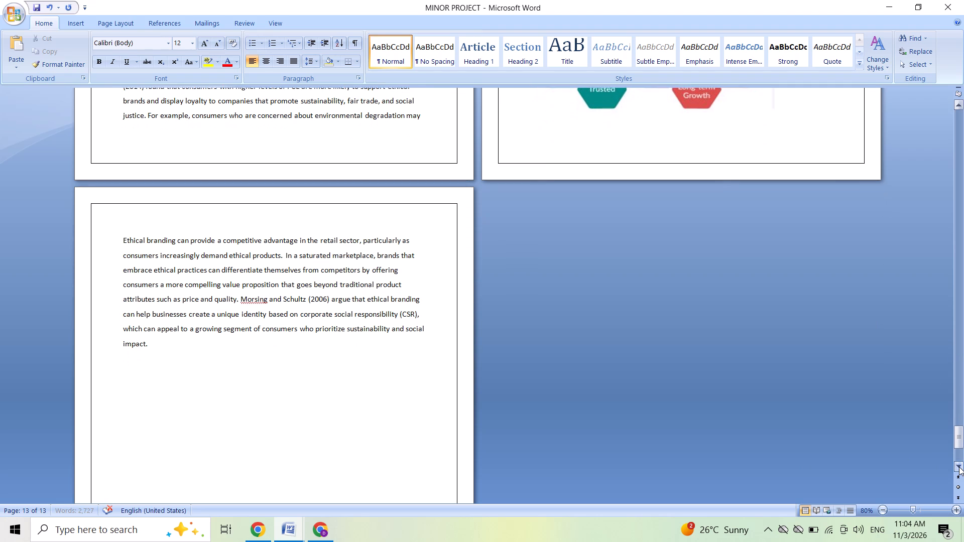
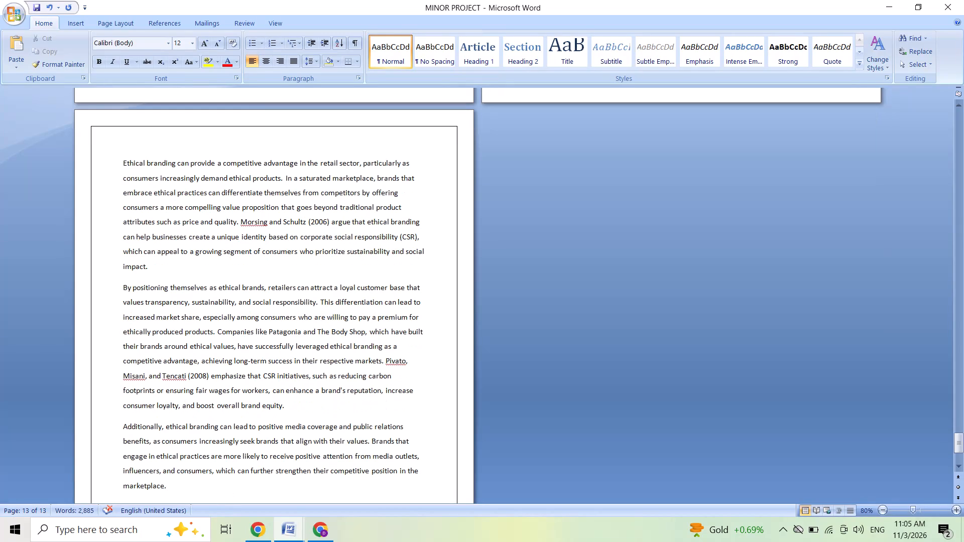
# Add an empty paragraph below the closing paragraph on media coverage and public relations benefits on page 13.
pyautogui.press('Down')
pyautogui.press('Return')
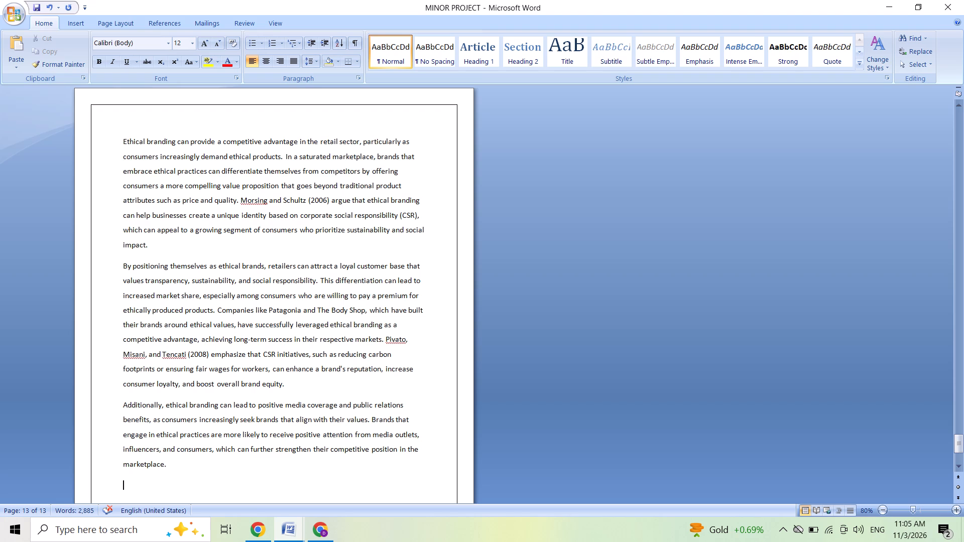
pyautogui.click(959, 106)
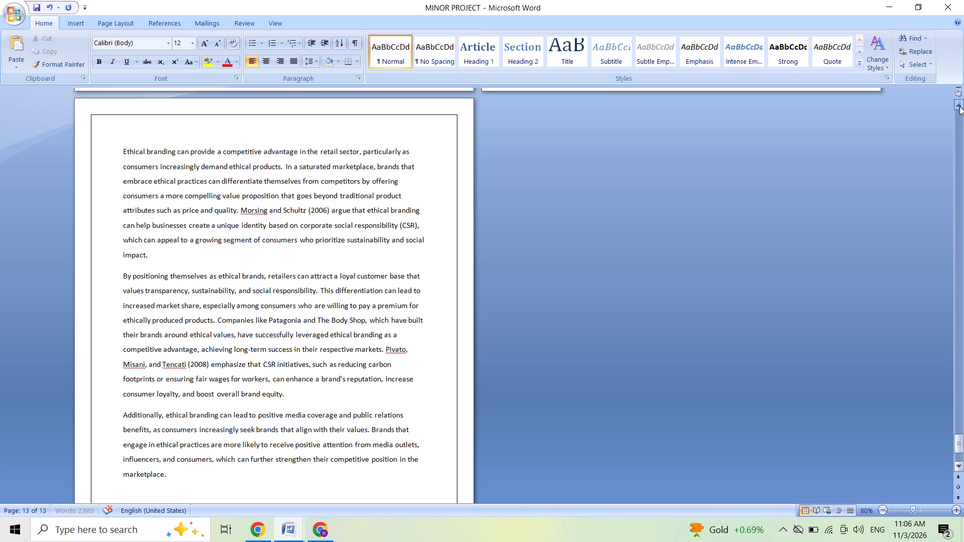
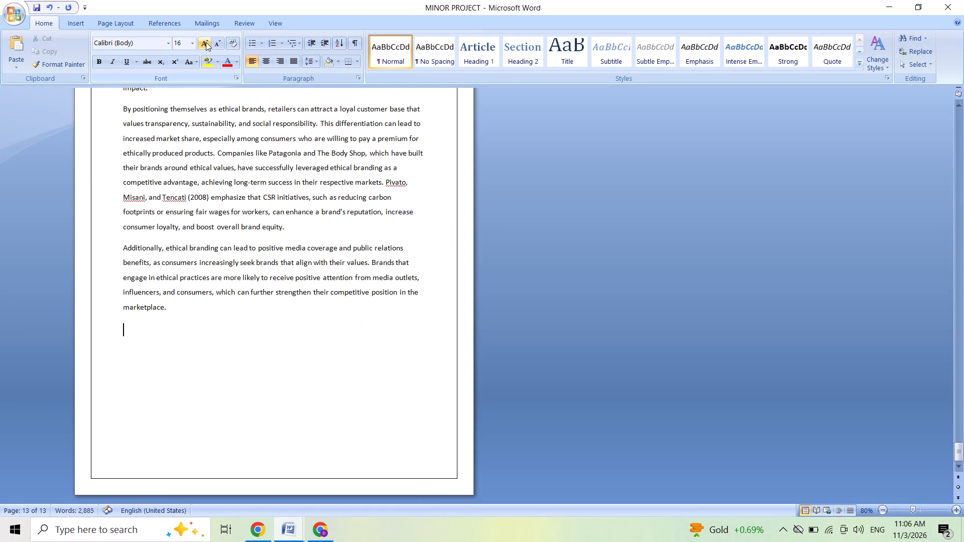
# Add the heading "5. Challenges and Limitations of Ethical Branding" at font size 20 in the empty paragraph ending page 13.
pyautogui.click(206, 42)
pyautogui.click(206, 42)
pyautogui.click(206, 42)
pyautogui.click(221, 41)
pyautogui.hotkey('ctrl', 'v')
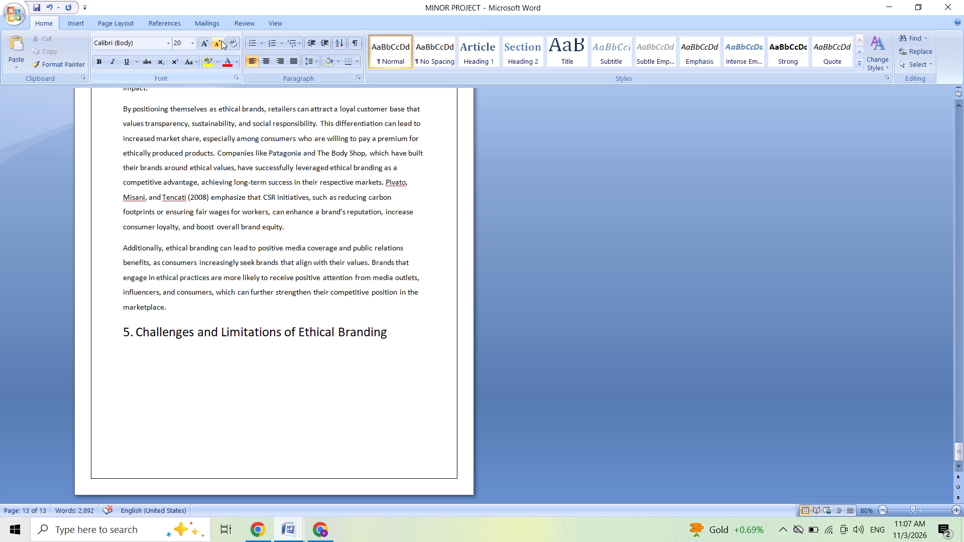
# Start a new paragraph below the section 5 heading with the font size set to 12.
pyautogui.press('Return')
pyautogui.tripleClick(216, 41)
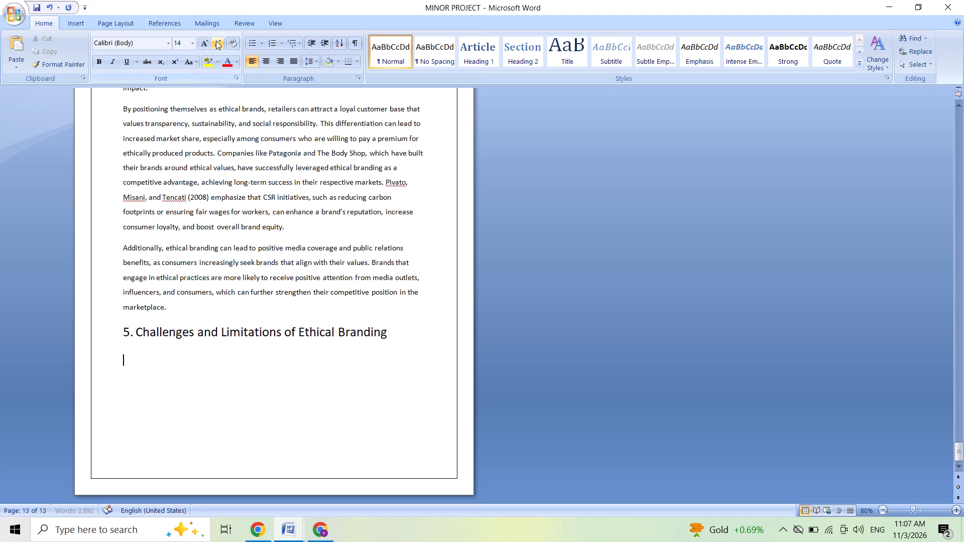
pyautogui.click(216, 41)
# Switch to Chrome and search Google Images for "what are some of the challenges and limitation of ethical decision marketing in business contents".
pyautogui.click(254, 532)
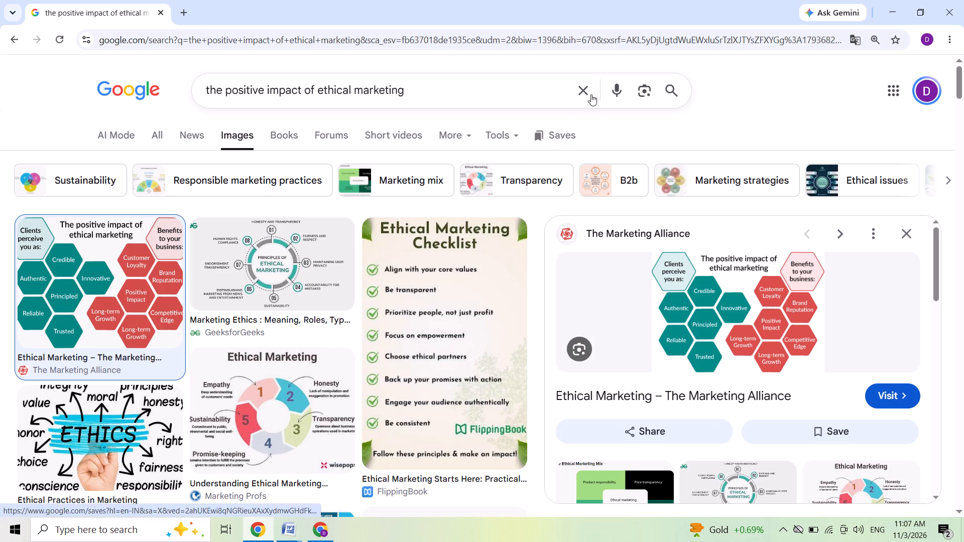
pyautogui.click(588, 91)
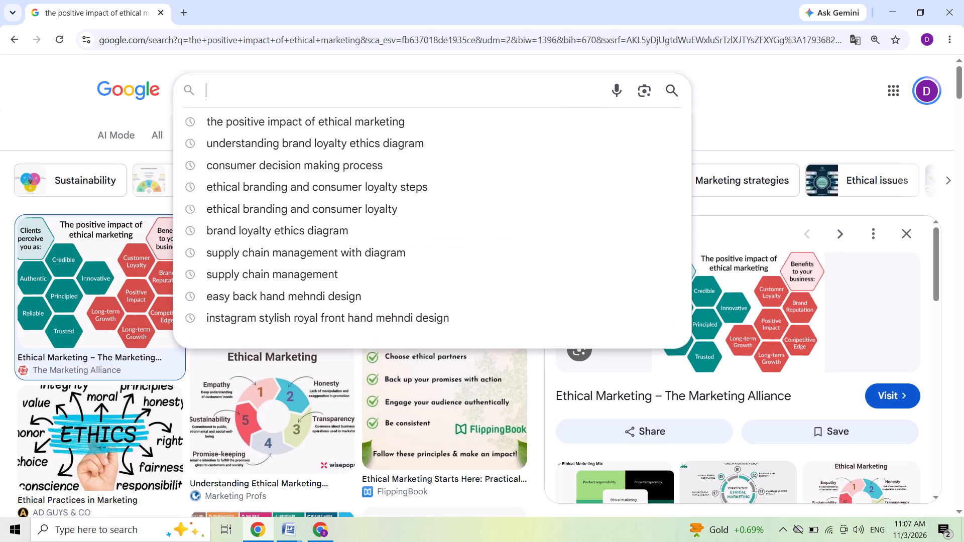
pyautogui.press('w')
pyautogui.write('hat are the')
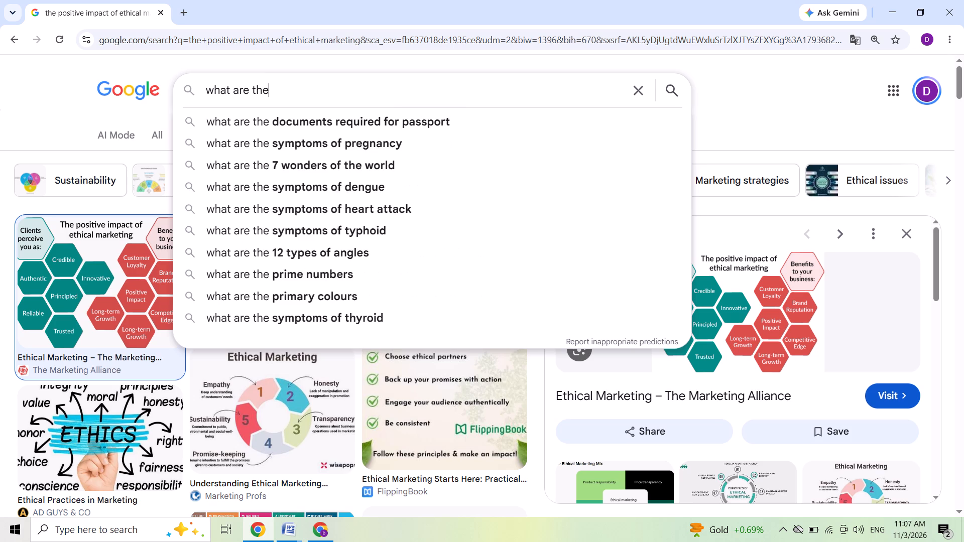
pyautogui.press('BackSpace')
pyautogui.press('BackSpace')
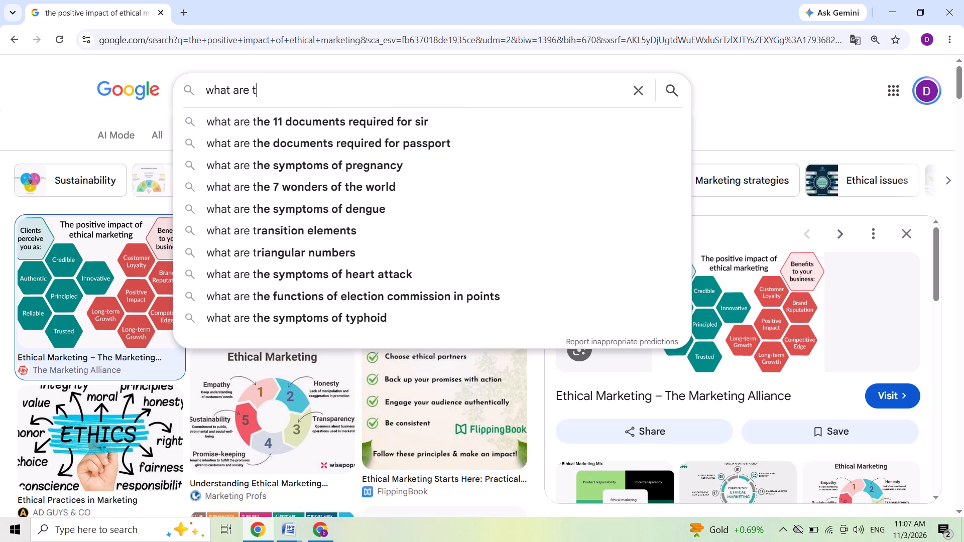
pyautogui.press('BackSpace')
pyautogui.press('s')
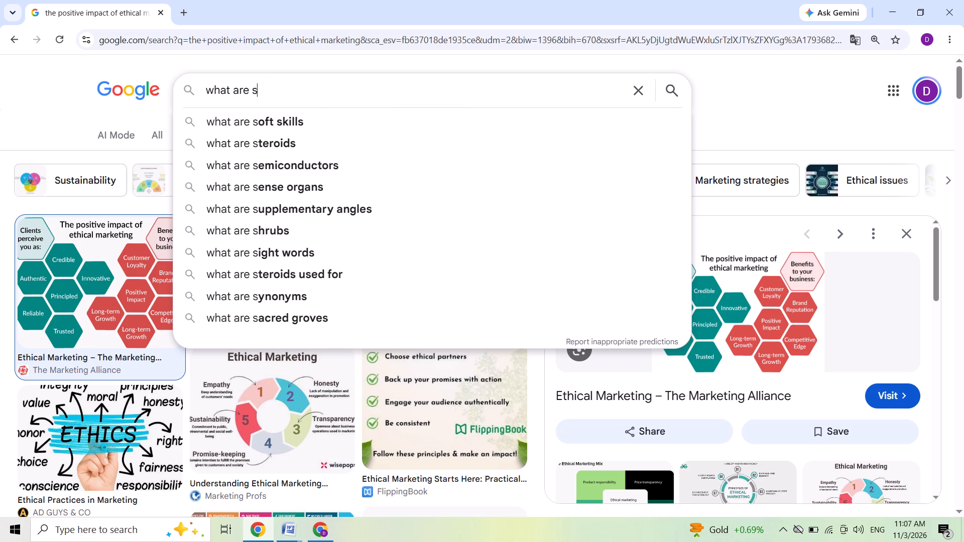
pyautogui.write('ome o')
pyautogui.write('f')
pyautogui.press('space')
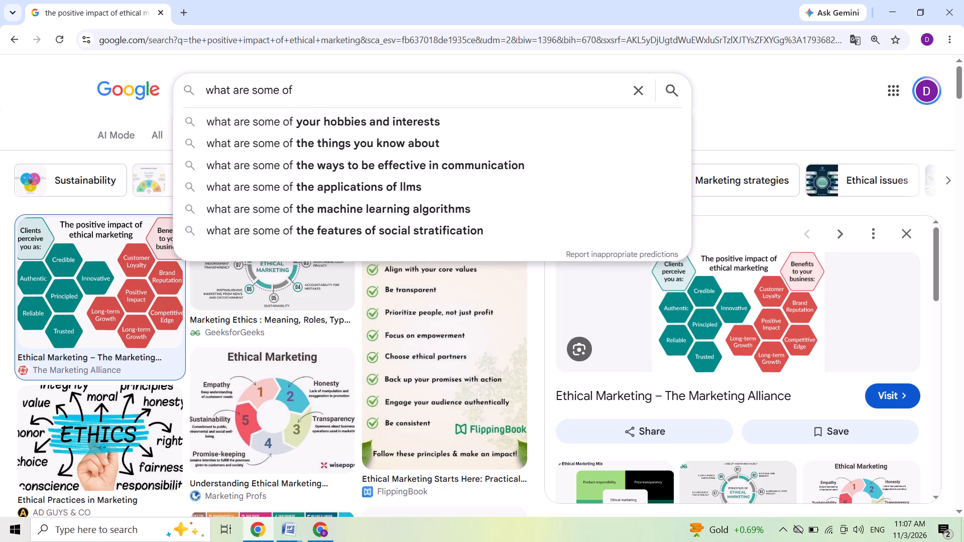
pyautogui.write('the cha')
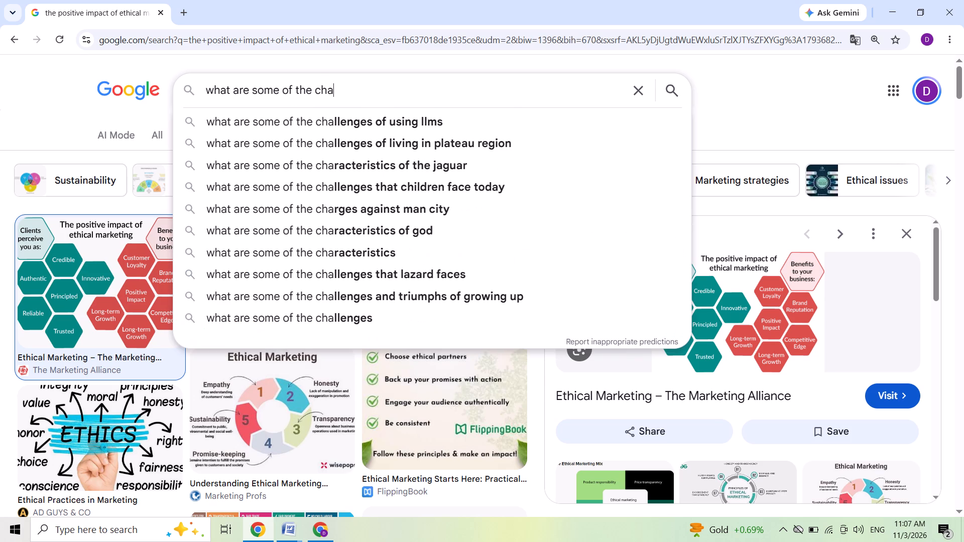
pyautogui.write('lle')
pyautogui.write('nges')
pyautogui.press('space')
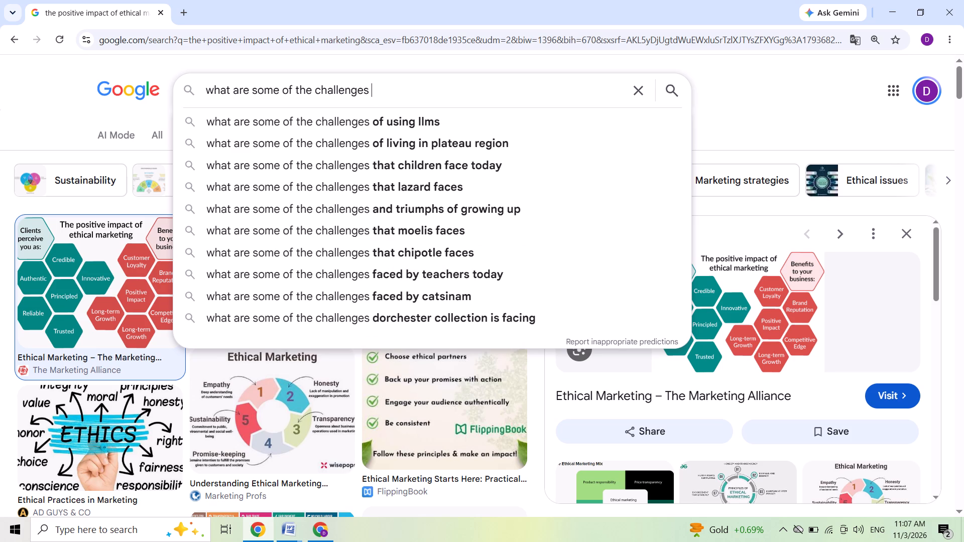
pyautogui.write('and')
pyautogui.press('space')
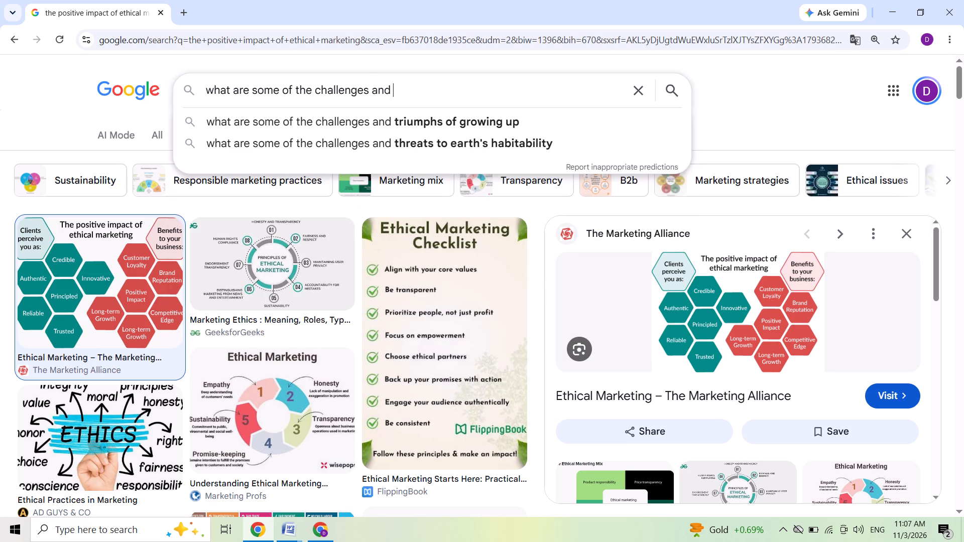
pyautogui.write('limu')
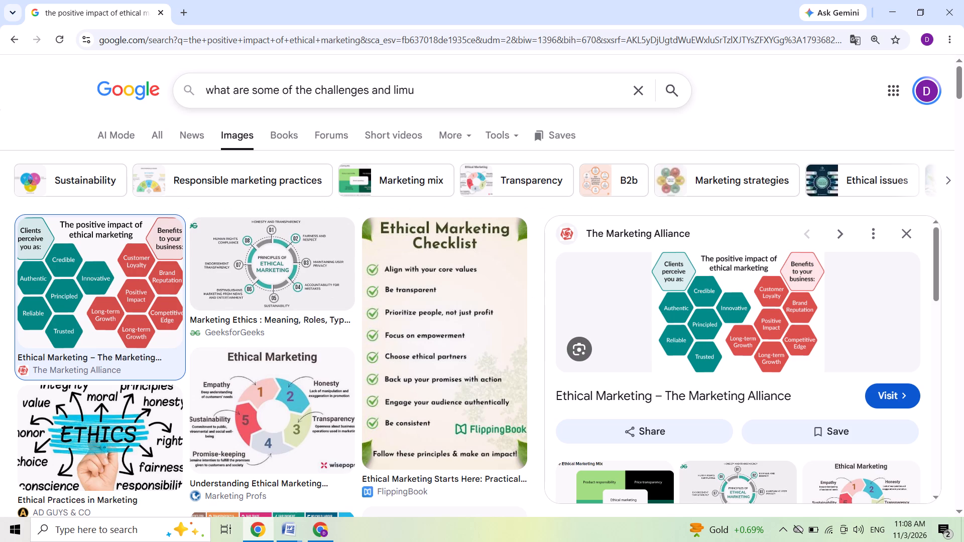
pyautogui.press('BackSpace')
pyautogui.write('itation of')
pyautogui.press('space')
pyautogui.write('ethi')
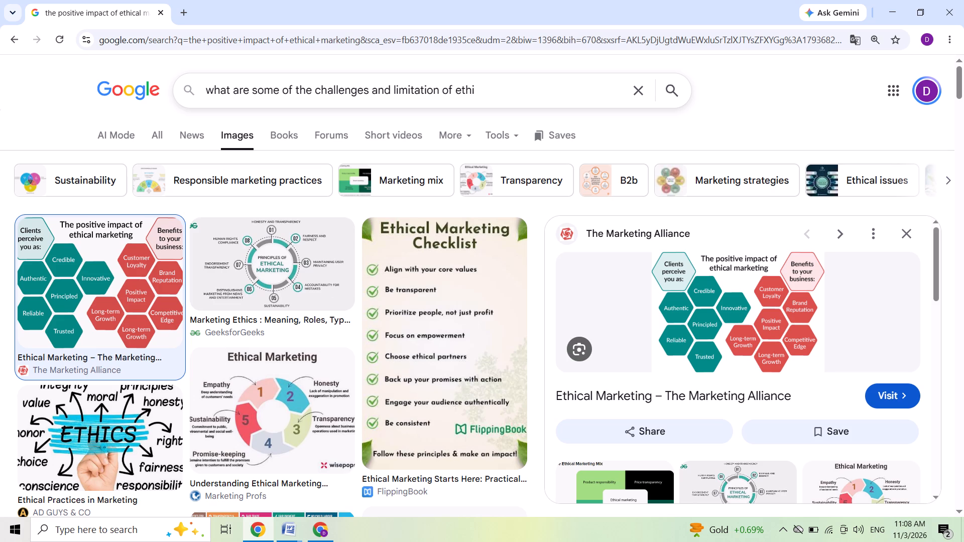
pyautogui.write('cal decision mar')
pyautogui.write('ketin')
pyautogui.write('g')
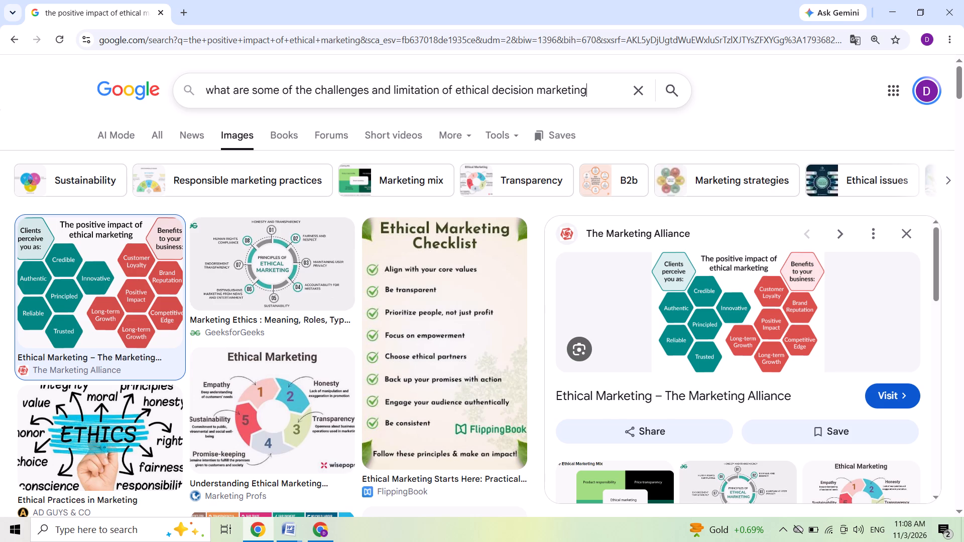
pyautogui.press('space')
pyautogui.press('i')
pyautogui.write('n')
pyautogui.press('space')
pyautogui.write('busu')
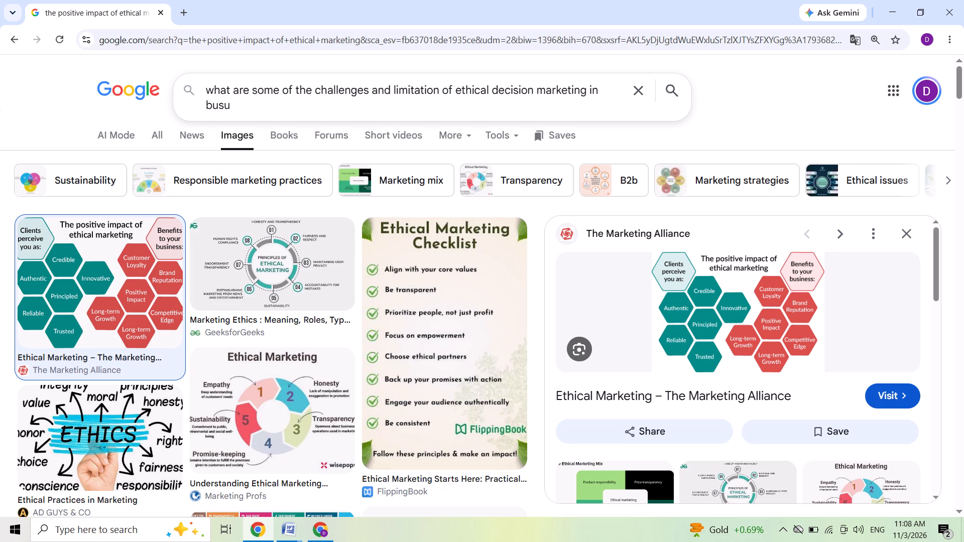
pyautogui.press('BackSpace')
pyautogui.write('iness contents')
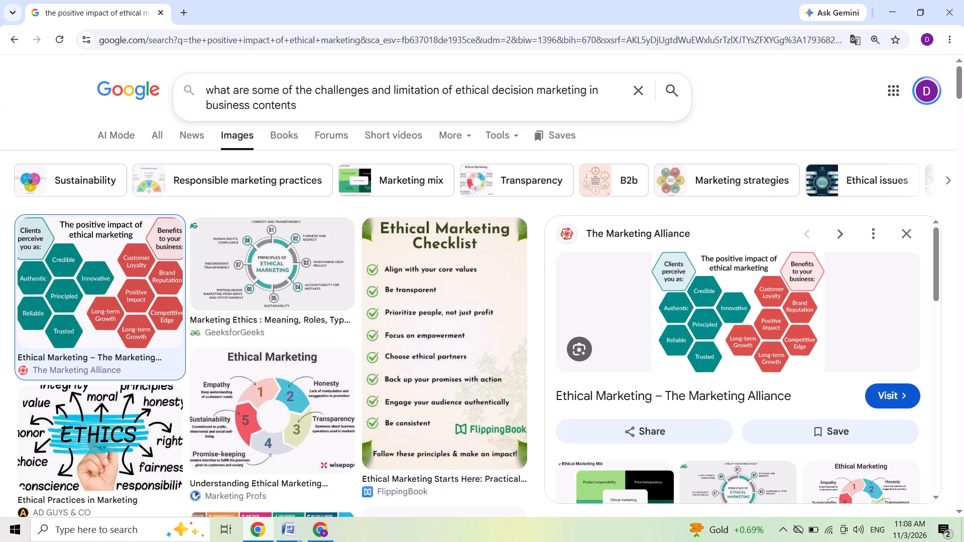
pyautogui.press('space')
pyautogui.press('Return')
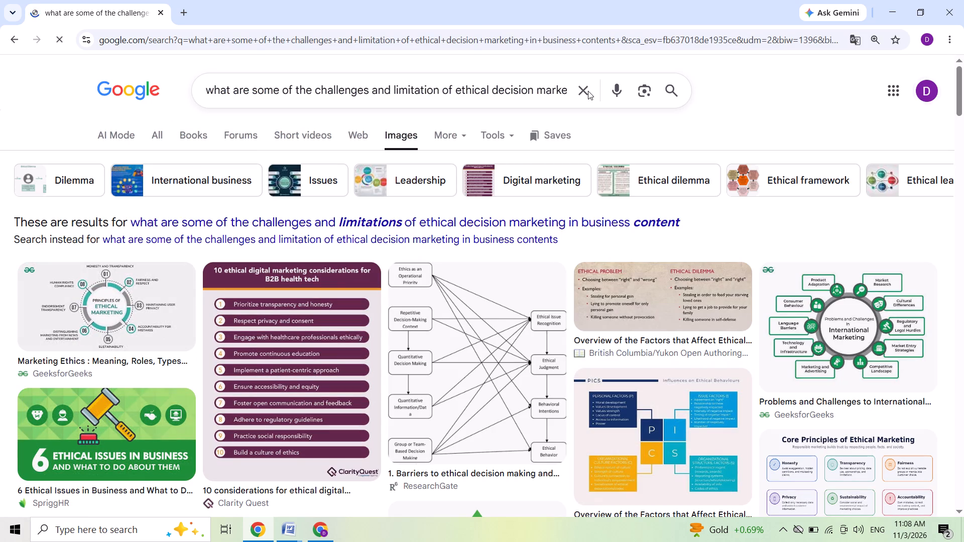
# Examine the image results for a diagram on the challenges and limitations of ethical marketing decisions in business.
pyautogui.press('Down')
pyautogui.press('Down')
pyautogui.press('Down')
pyautogui.press('Down')
pyautogui.press('Down')
pyautogui.press('Down')
pyautogui.press('Down')
pyautogui.press('Down')
pyautogui.press('Down')
pyautogui.press('Down')
pyautogui.press('Down')
pyautogui.press('Down')
pyautogui.press('Down')
pyautogui.press('Down')
pyautogui.press('Down')
pyautogui.press('Down')
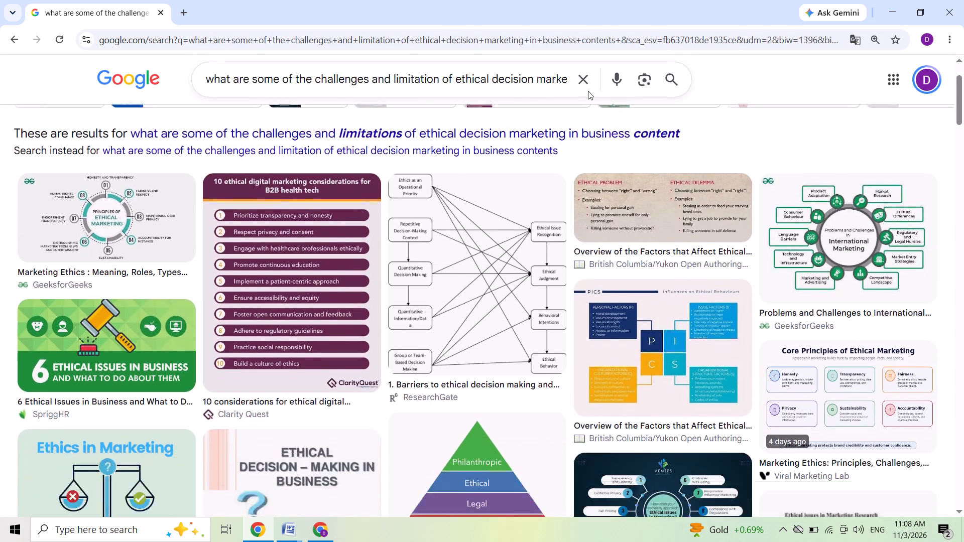
pyautogui.press('Down')
pyautogui.press('Down')
pyautogui.press('Down')
pyautogui.press('Down')
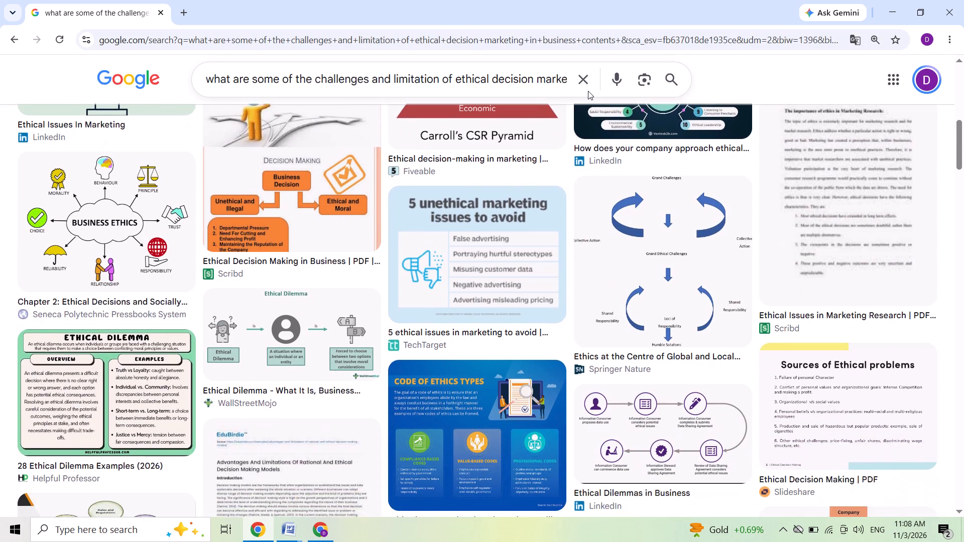
pyautogui.press('Down')
pyautogui.press('Down')
pyautogui.press('Down')
pyautogui.press('Down')
pyautogui.press('Down')
pyautogui.press('Down')
pyautogui.press('Down')
pyautogui.press('Down')
pyautogui.press('Down')
pyautogui.press('Down')
pyautogui.press('Down')
pyautogui.press('Down')
pyautogui.press('Down')
pyautogui.press('Down')
pyautogui.press('Down')
pyautogui.press('Down')
pyautogui.press('Down')
pyautogui.press('Down')
pyautogui.press('Down')
pyautogui.press('Down')
pyautogui.press('Down')
pyautogui.press('Down')
pyautogui.press('Down')
pyautogui.press('Down')
pyautogui.press('Down')
pyautogui.press('Down')
pyautogui.press('Down')
pyautogui.press('Down')
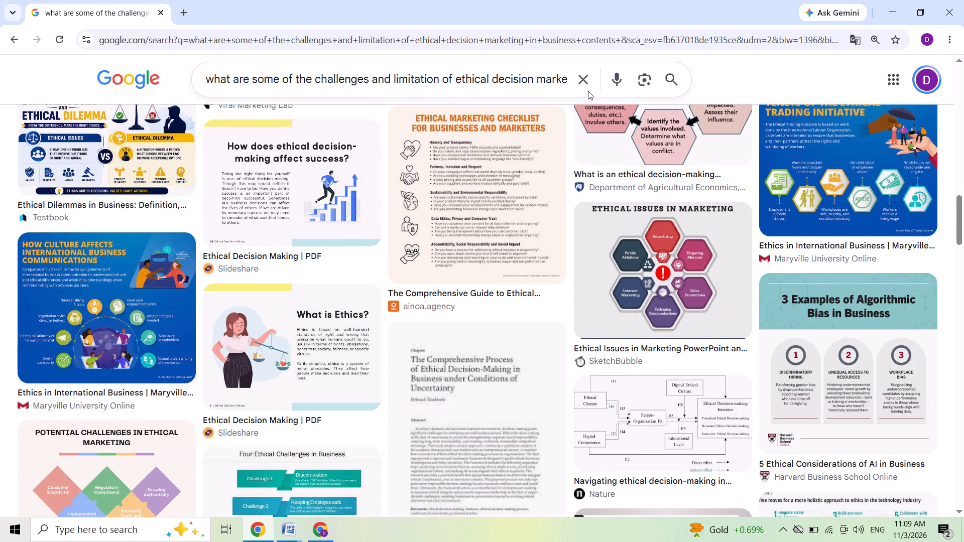
pyautogui.press('Down')
pyautogui.press('Down')
pyautogui.press('Down')
pyautogui.press('Down')
pyautogui.press('Down')
pyautogui.press('Down')
pyautogui.press('Down')
pyautogui.press('Down')
pyautogui.press('Down')
pyautogui.press('Down')
pyautogui.press('Down')
pyautogui.press('Down')
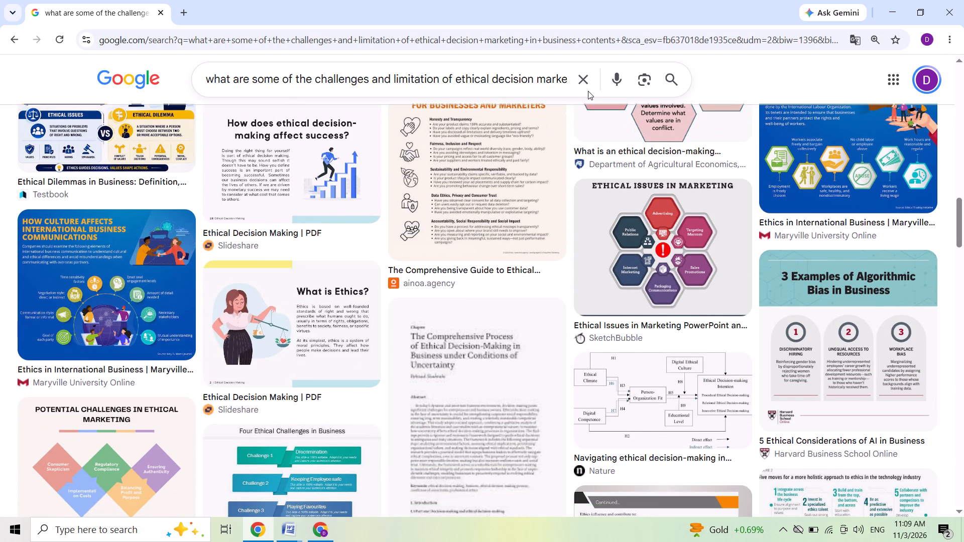
pyautogui.press('Down')
pyautogui.press('Down')
pyautogui.press('Down')
pyautogui.press('Down')
pyautogui.press('Down')
pyautogui.press('Down')
pyautogui.press('Down')
pyautogui.press('Down')
pyautogui.press('Down')
pyautogui.press('Down')
pyautogui.press('Down')
pyautogui.press('Down')
pyautogui.press('Down')
pyautogui.press('Down')
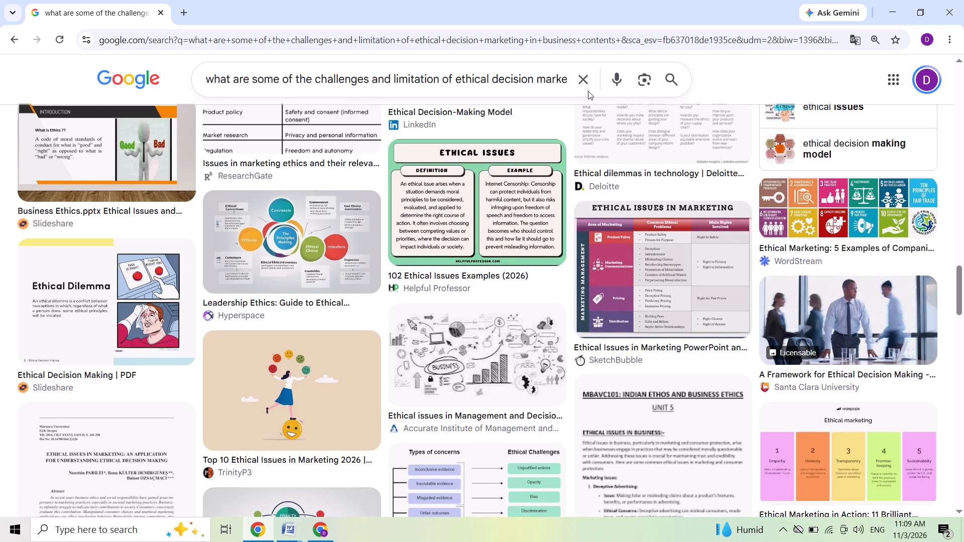
# Review the already viewed image results again, back to the first row, comparing candidate diagrams on ethical marketing challenges.
pyautogui.press('Up')
pyautogui.press('Up')
pyautogui.press('Up')
pyautogui.press('Up')
pyautogui.press('Up')
pyautogui.press('Up')
pyautogui.press('Up')
pyautogui.press('Up')
pyautogui.press('Up')
pyautogui.press('Up')
pyautogui.press('Up')
pyautogui.press('Up')
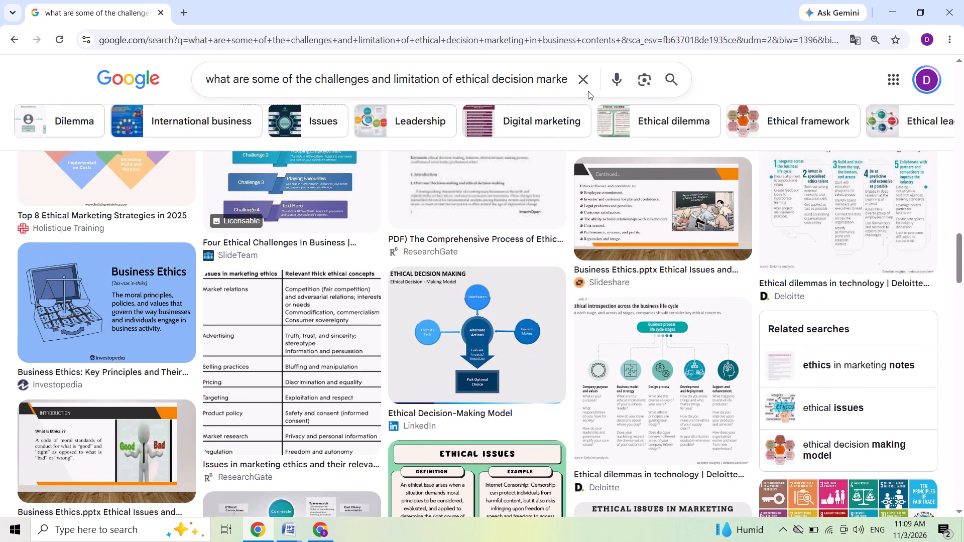
pyautogui.press('Up')
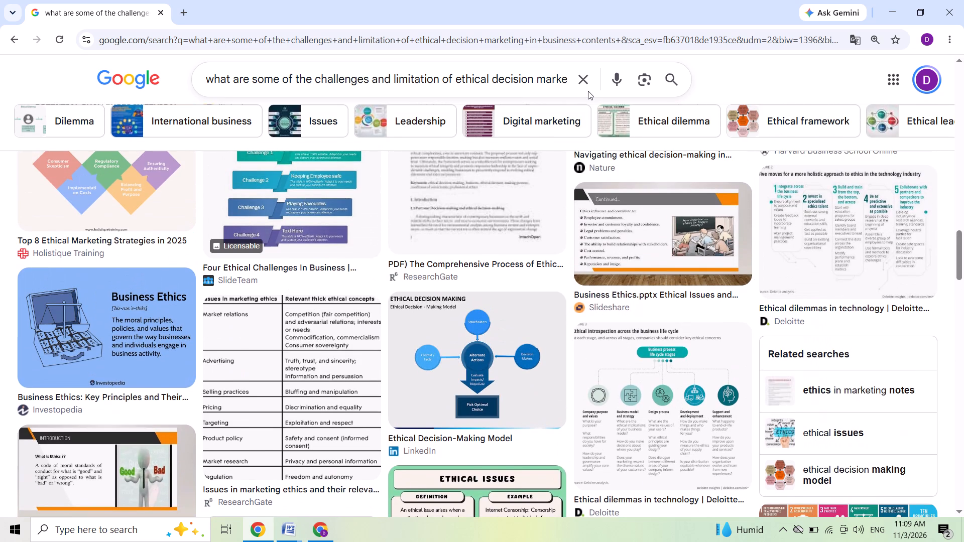
pyautogui.press('Up')
pyautogui.press('Up')
pyautogui.press('Up')
pyautogui.press('Up')
pyautogui.press('Up')
pyautogui.press('Up')
pyautogui.press('Up')
pyautogui.press('Up')
pyautogui.press('Up')
pyautogui.press('Up')
pyautogui.press('Up')
pyautogui.press('Up')
pyautogui.press('Up')
pyautogui.press('Up')
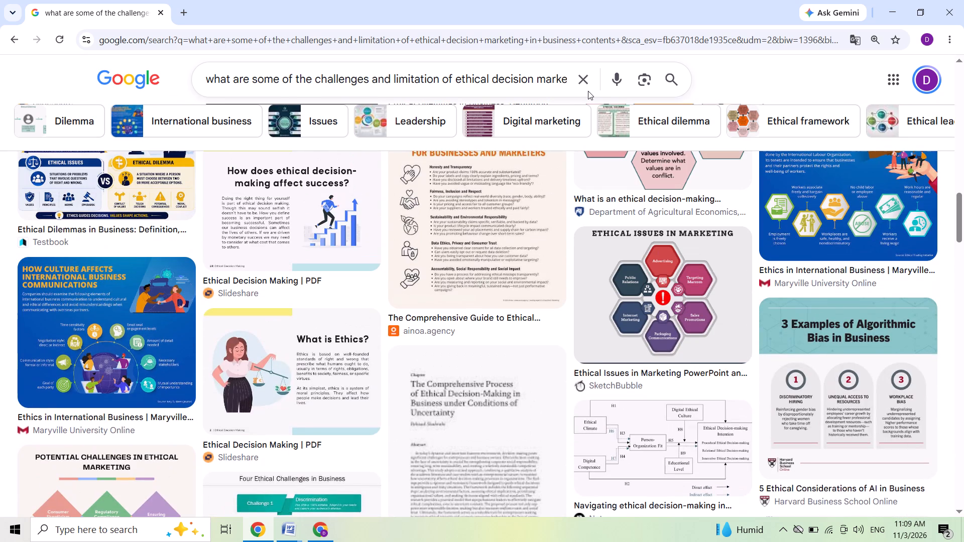
pyautogui.press('Up')
pyautogui.press('Up')
pyautogui.press('Up')
pyautogui.press('Up')
pyautogui.press('Up')
pyautogui.press('Up')
pyautogui.press('Up')
pyautogui.press('Up')
pyautogui.press('Up')
pyautogui.press('Up')
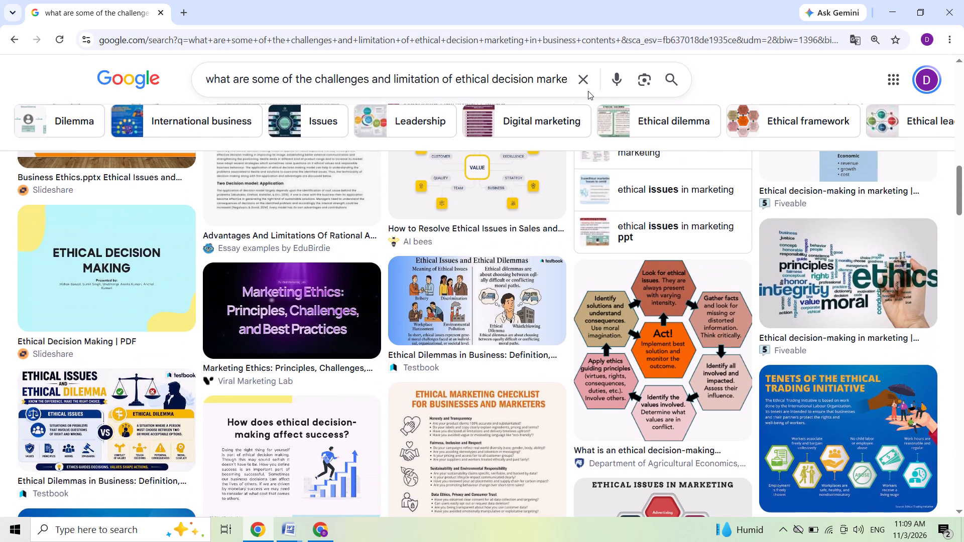
pyautogui.press('Up')
pyautogui.press('Up')
pyautogui.press('Up')
pyautogui.press('Up')
pyautogui.press('Up')
pyautogui.press('Up')
pyautogui.press('Up')
pyautogui.press('Up')
pyautogui.press('Up')
pyautogui.press('Up')
pyautogui.press('Up')
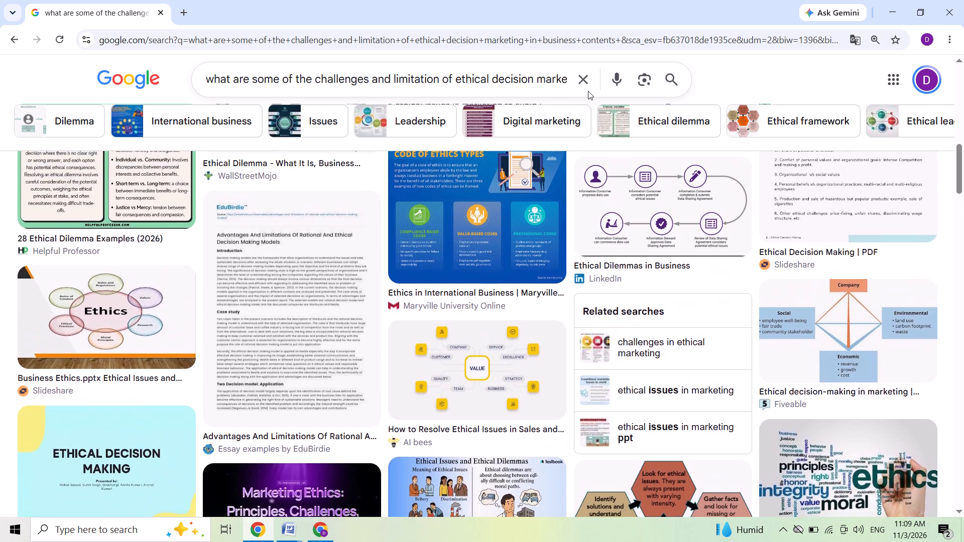
pyautogui.press('Up')
pyautogui.press('Up')
pyautogui.press('Up')
pyautogui.press('Up')
pyautogui.press('Up')
pyautogui.press('Up')
pyautogui.press('Up')
pyautogui.press('Up')
pyautogui.press('Up')
pyautogui.press('Up')
pyautogui.press('Up')
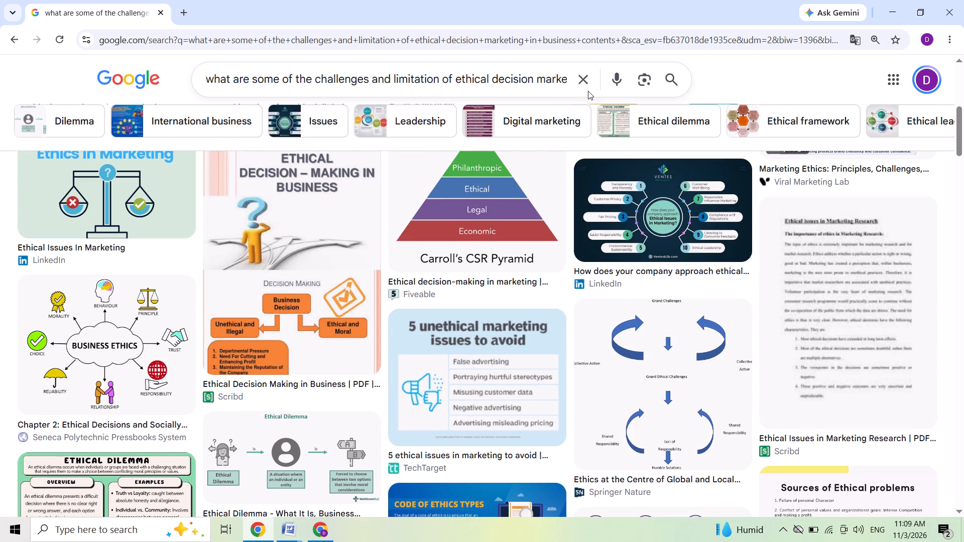
pyautogui.press('Up')
pyautogui.press('Up')
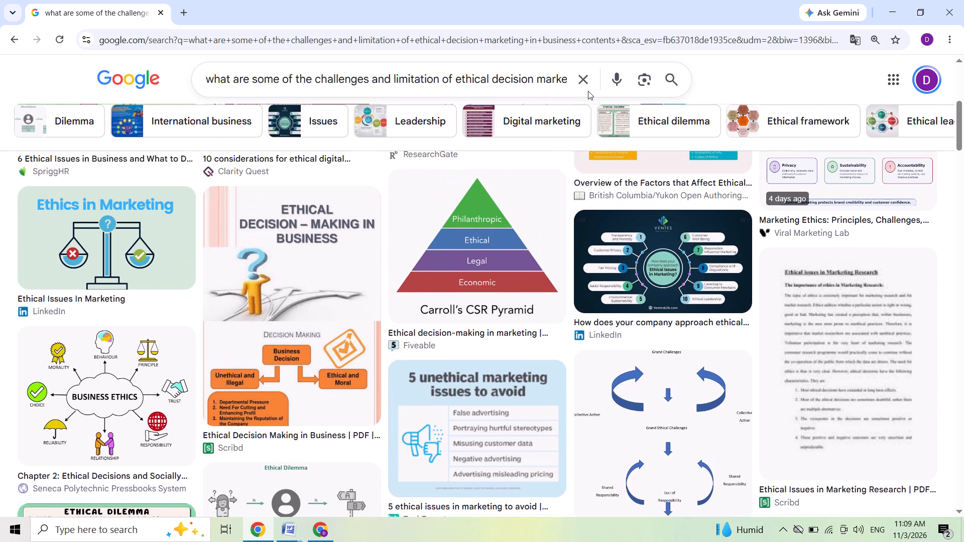
pyautogui.press('Up')
pyautogui.press('Up')
pyautogui.press('Up')
pyautogui.press('Up')
pyautogui.press('Up')
pyautogui.press('Up')
pyautogui.press('Up')
pyautogui.press('Up')
pyautogui.press('Up')
pyautogui.press('Up')
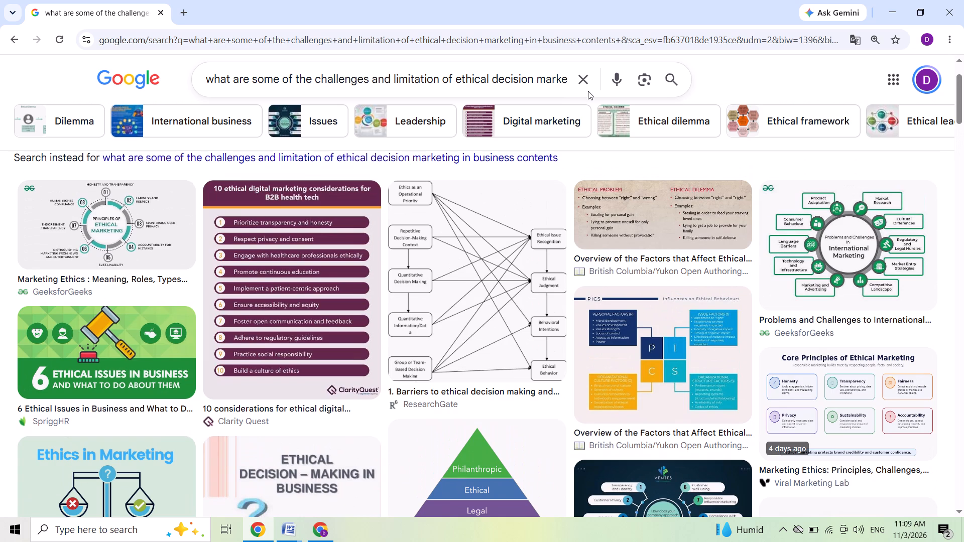
pyautogui.press('Up')
pyautogui.press('Up')
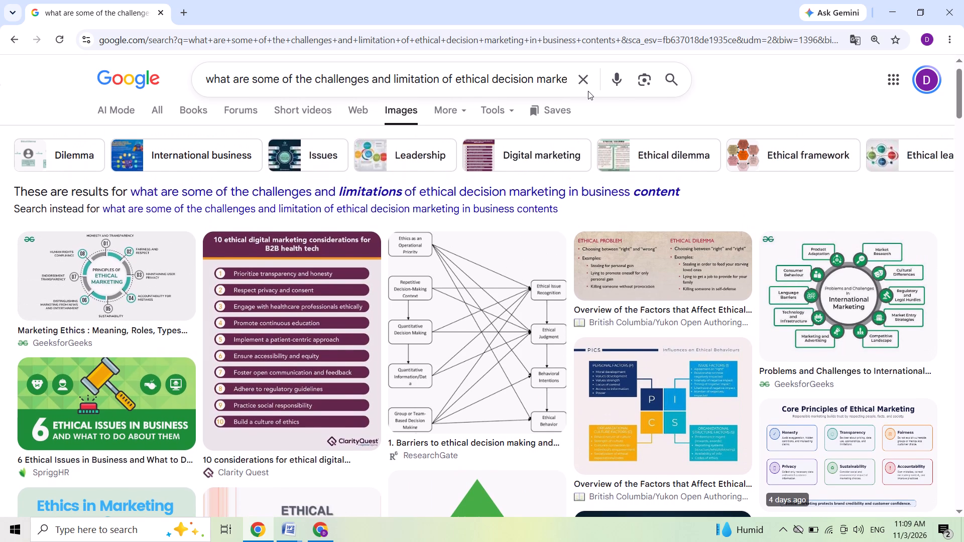
pyautogui.press('Up')
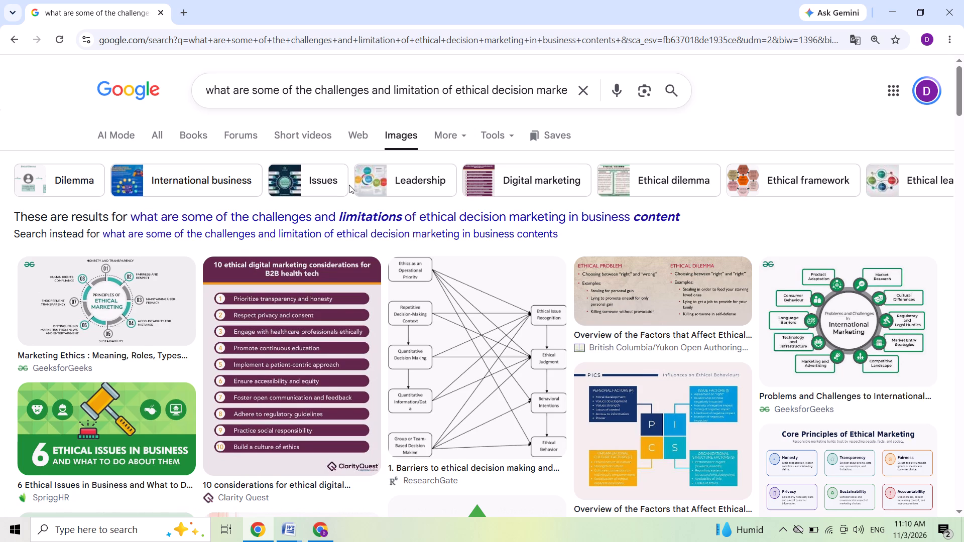
# Examine the image results further down the page for a diagram on ethical issues and challenges in marketing.
pyautogui.press('Down')
pyautogui.press('Down')
pyautogui.press('Down')
pyautogui.press('Down')
pyautogui.press('Down')
pyautogui.press('Down')
pyautogui.press('Down')
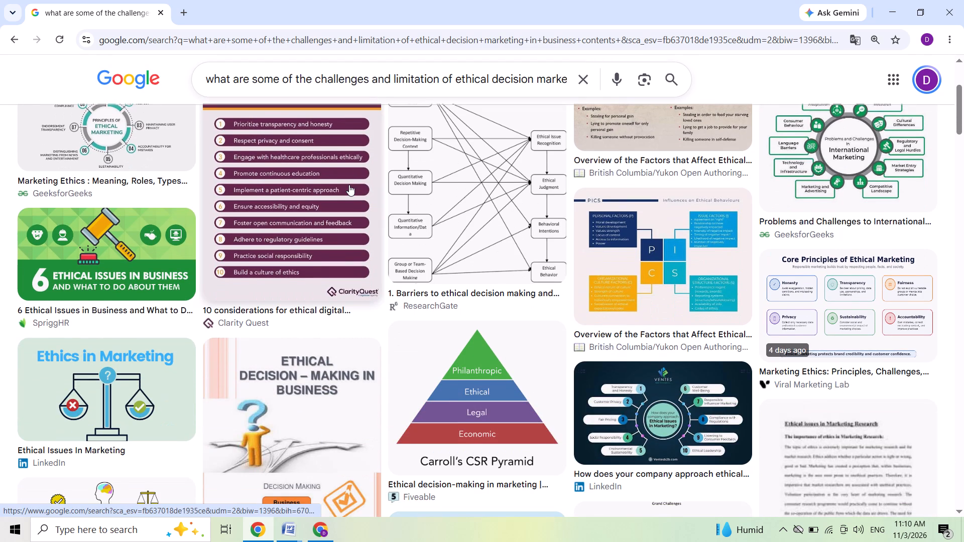
pyautogui.press('Down')
pyautogui.press('Down')
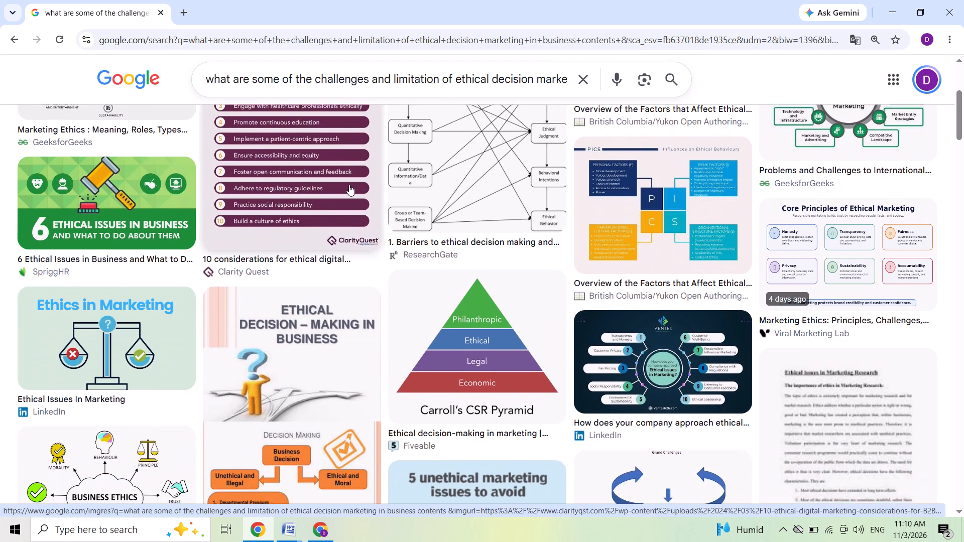
pyautogui.press('Down')
pyautogui.press('Down')
pyautogui.press('Down')
pyautogui.press('Down')
pyautogui.press('Down')
pyautogui.press('Down')
pyautogui.press('Down')
pyautogui.press('Down')
pyautogui.press('Down')
pyautogui.press('Down')
pyautogui.press('Down')
pyautogui.press('Down')
pyautogui.press('Down')
pyautogui.press('Down')
pyautogui.press('Down')
pyautogui.press('Down')
pyautogui.press('Down')
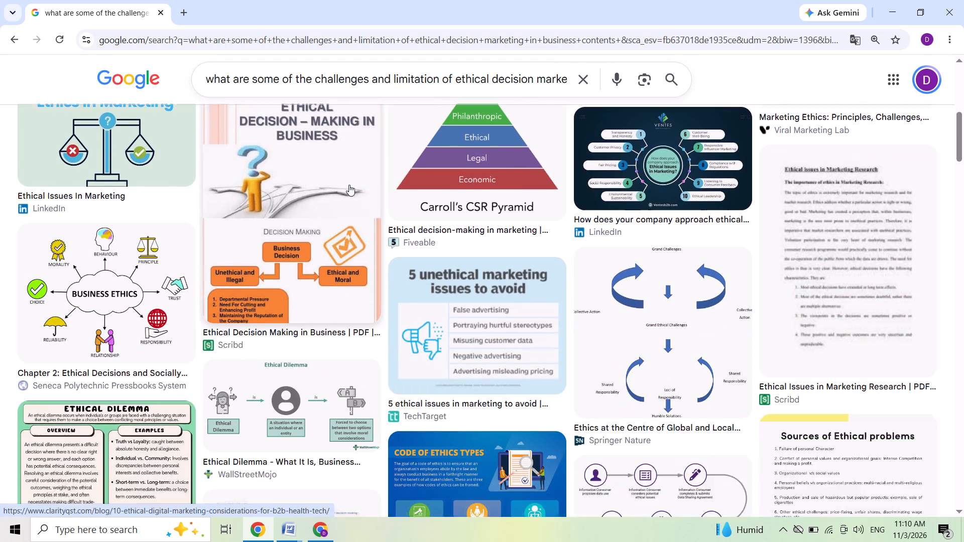
pyautogui.press('Down')
pyautogui.press('Down')
pyautogui.press('Down')
pyautogui.press('Down')
pyautogui.press('Down')
pyautogui.press('Down')
pyautogui.press('Down')
pyautogui.press('Down')
pyautogui.press('Down')
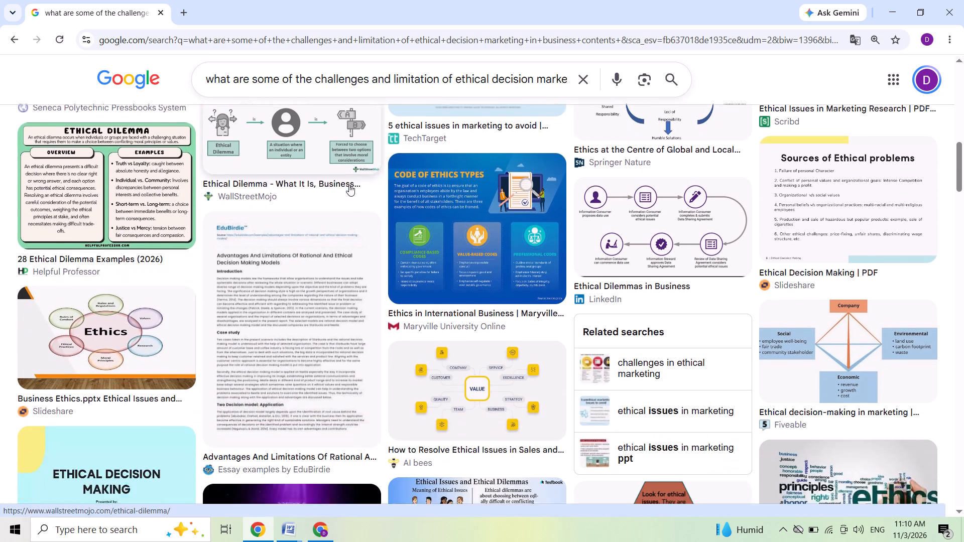
pyautogui.press('Down')
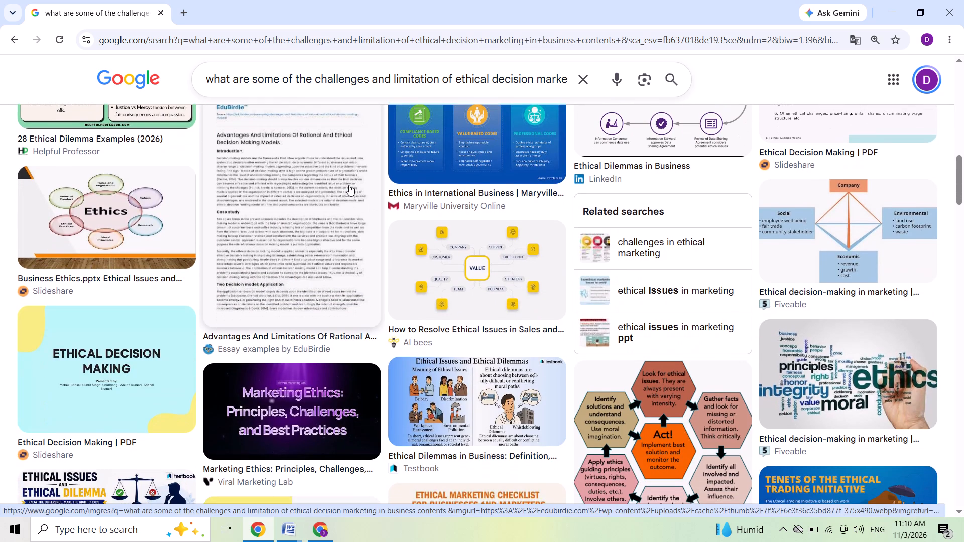
pyautogui.press('Down')
pyautogui.press('Down')
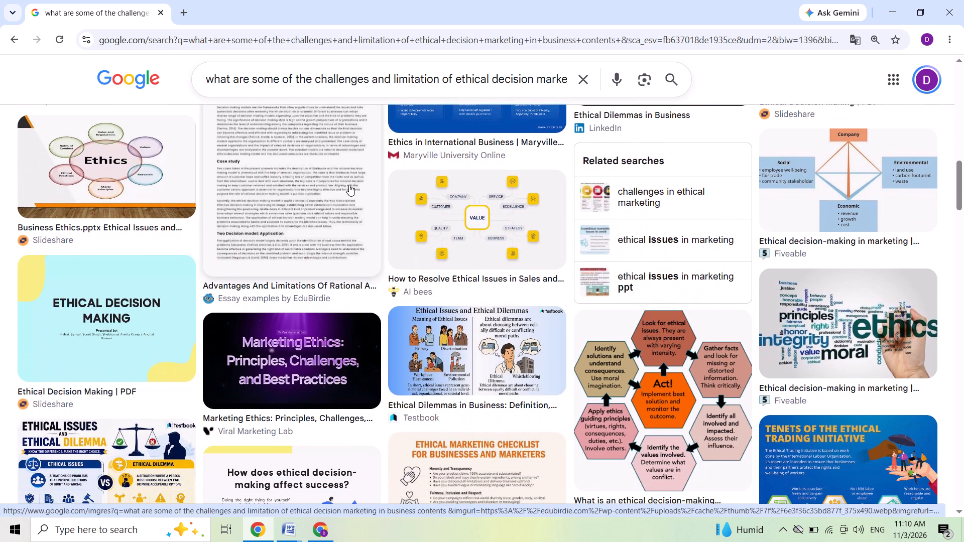
pyautogui.press('Down')
pyautogui.press('Down')
pyautogui.press('Down')
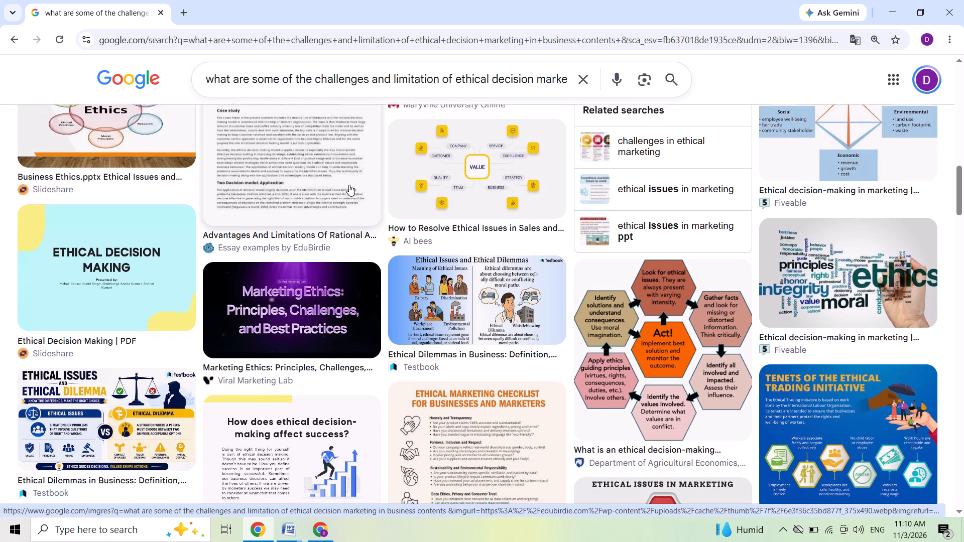
pyautogui.press('Down')
pyautogui.press('Down')
pyautogui.press('Down')
pyautogui.press('Down')
pyautogui.press('Down')
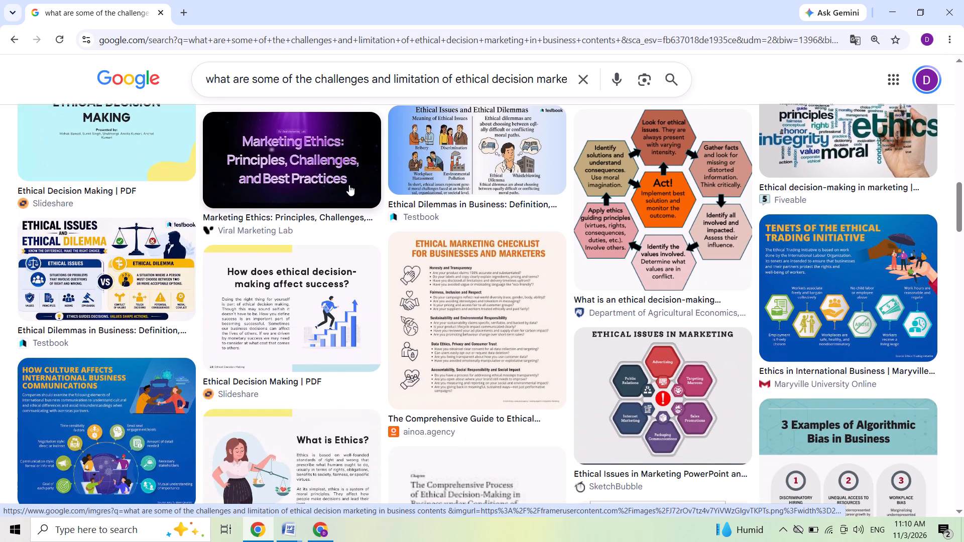
pyautogui.press('Down')
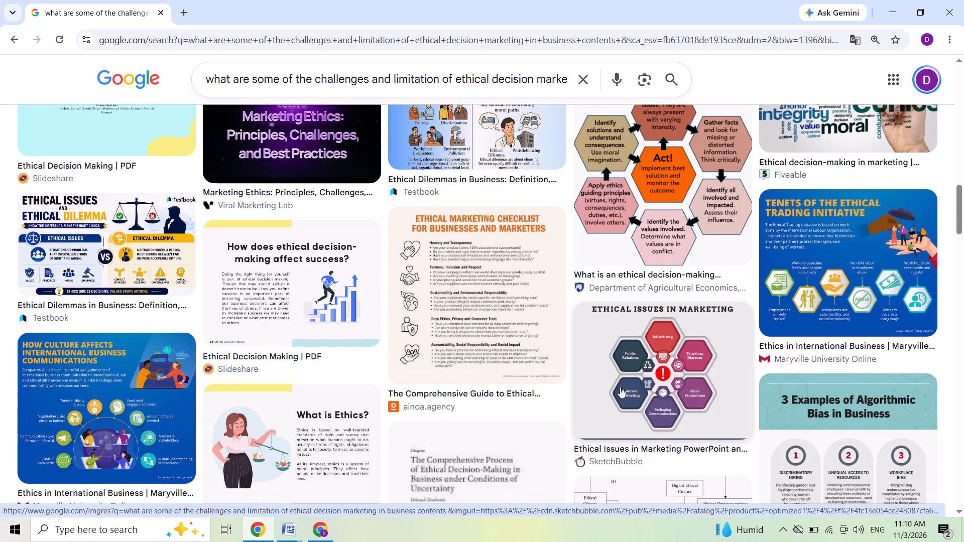
# Open the SketchBubble hexagon diagram "Ethical Issues in Marketing" and examine its related images for a better match.
pyautogui.click(620, 387)
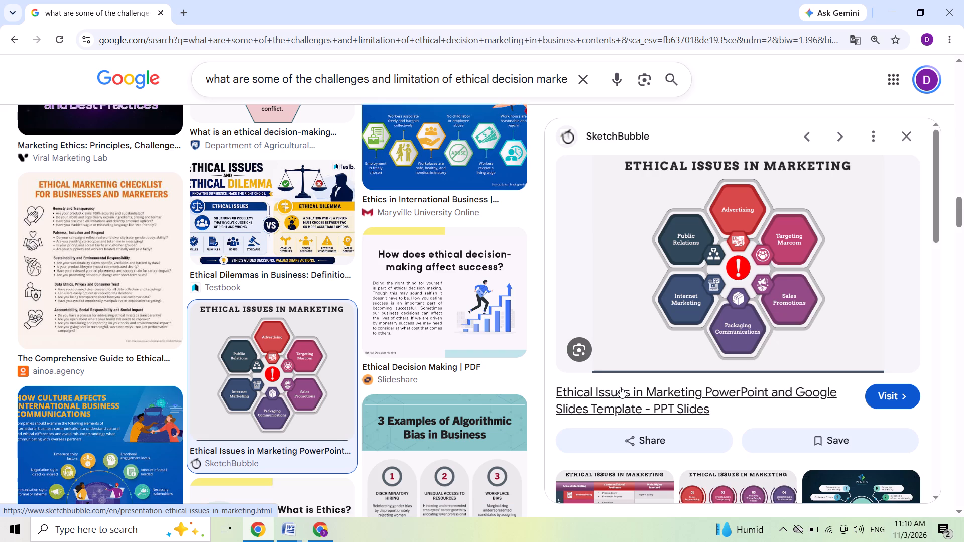
pyautogui.press('Down')
pyautogui.press('Down')
pyautogui.press('Down')
pyautogui.press('Down')
pyautogui.press('Down')
pyautogui.press('Down')
pyautogui.press('Down')
pyautogui.press('Down')
pyautogui.press('Down')
pyautogui.press('Down')
pyautogui.press('Down')
pyautogui.press('Down')
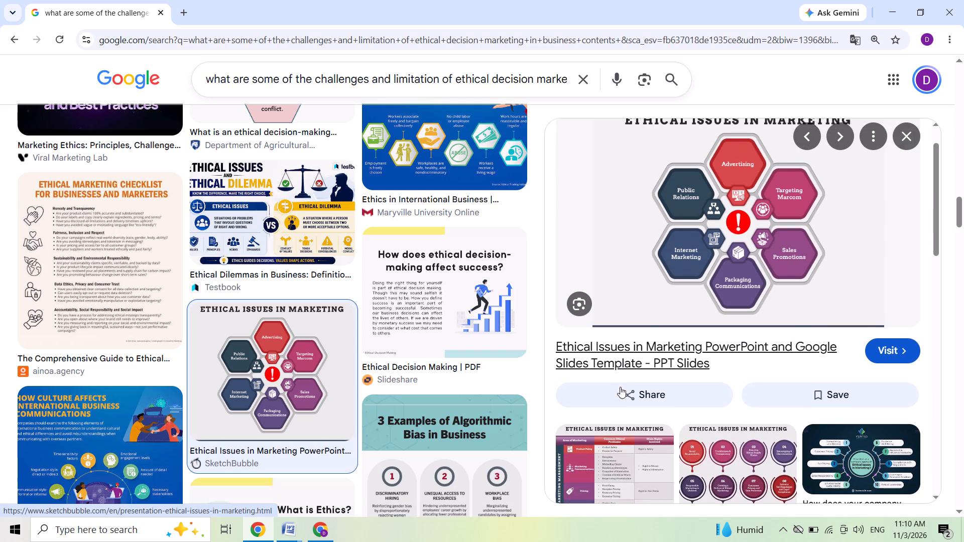
pyautogui.press('Down')
pyautogui.press('Down')
pyautogui.press('Down')
pyautogui.press('Down')
pyautogui.press('Down')
pyautogui.press('Down')
pyautogui.press('Down')
pyautogui.press('Down')
pyautogui.press('Down')
pyautogui.press('Down')
pyautogui.press('Down')
pyautogui.press('Down')
pyautogui.press('Down')
pyautogui.press('Down')
pyautogui.press('Down')
pyautogui.press('Down')
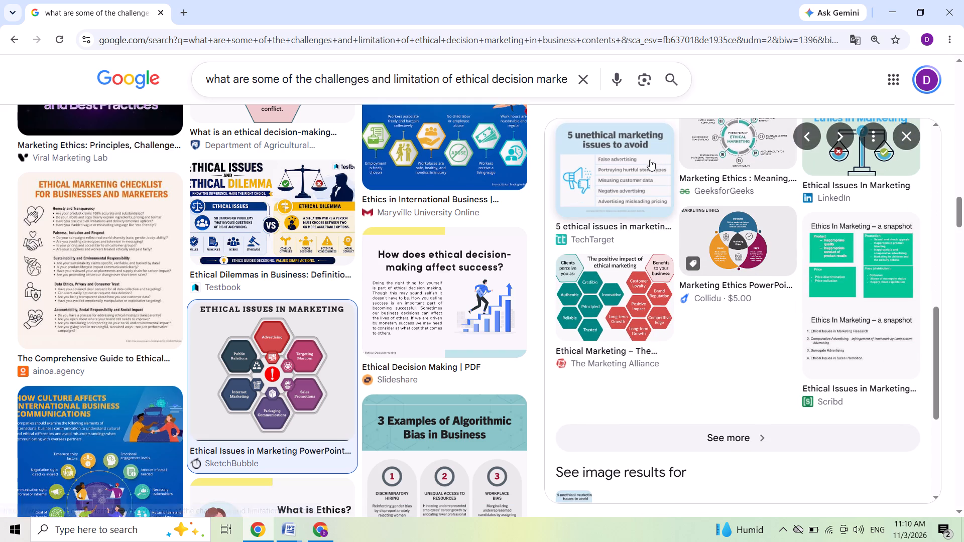
# Open the TechTarget image "5 unethical marketing issues to avoid" and look over its related images.
pyautogui.click(650, 160)
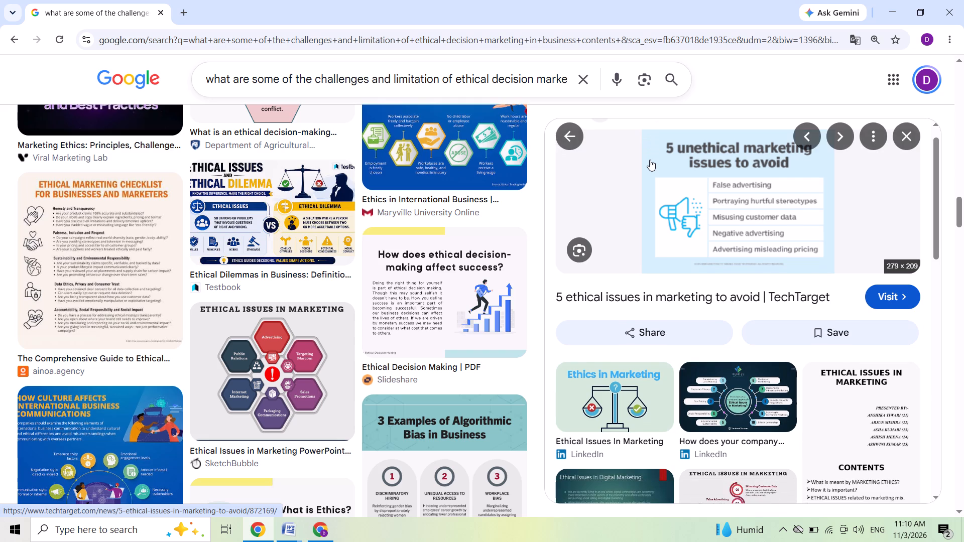
pyautogui.press('Down')
pyautogui.press('Down')
pyautogui.press('Down')
pyautogui.press('Down')
pyautogui.press('Down')
pyautogui.press('Down')
pyautogui.press('Down')
pyautogui.press('Down')
pyautogui.press('Down')
pyautogui.press('Down')
pyautogui.press('Down')
pyautogui.press('Down')
pyautogui.press('Down')
pyautogui.press('Down')
pyautogui.press('Down')
pyautogui.press('Down')
pyautogui.press('Down')
pyautogui.press('Down')
# Open SketchBubble's numbered five-point "Ethical Issues in Marketing" diagram and capture it as a rectangular snip with Snipping Tool.
pyautogui.click(735, 491)
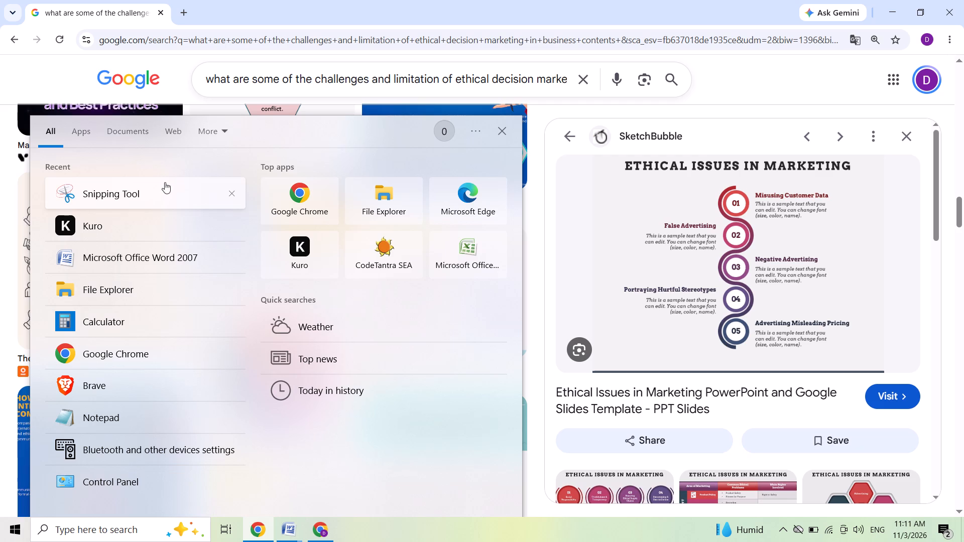
pyautogui.click(163, 188)
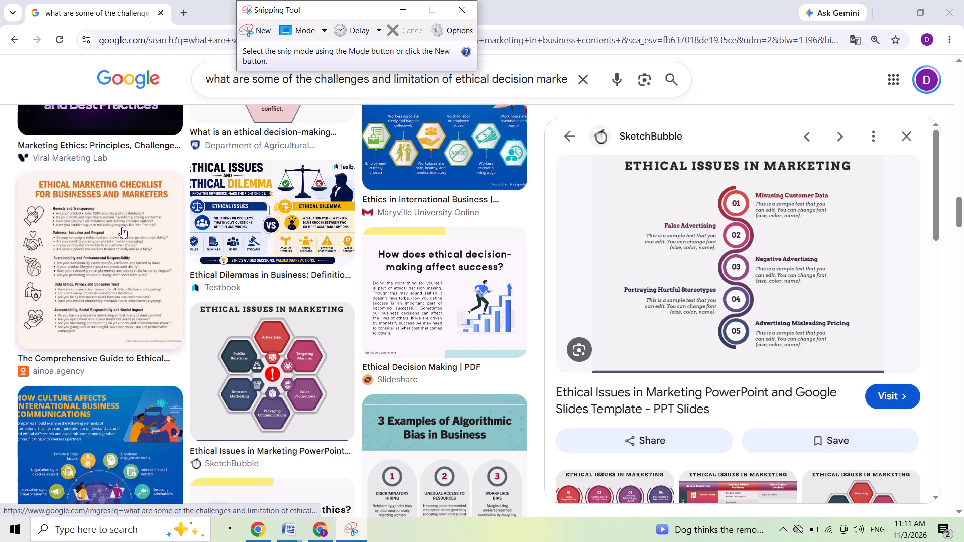
pyautogui.click(10, 42)
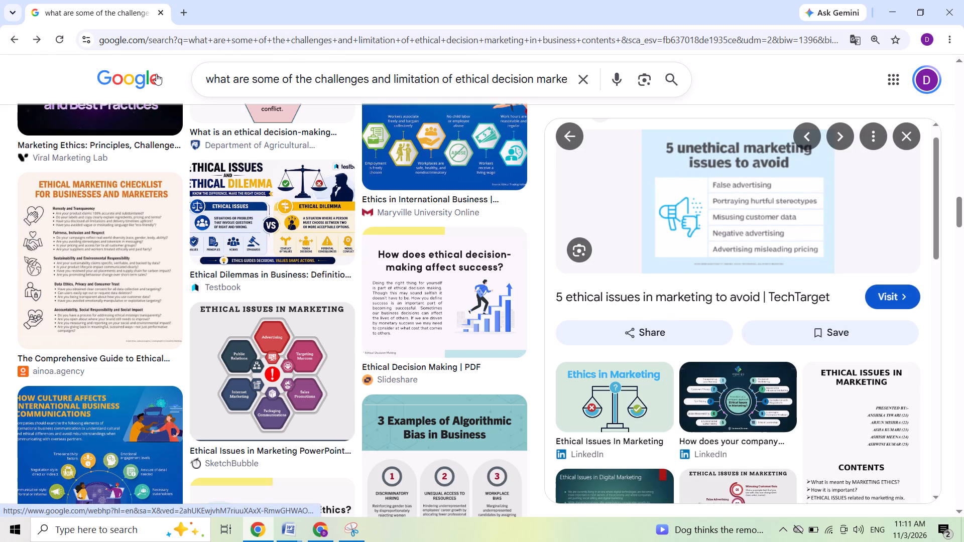
pyautogui.click(33, 40)
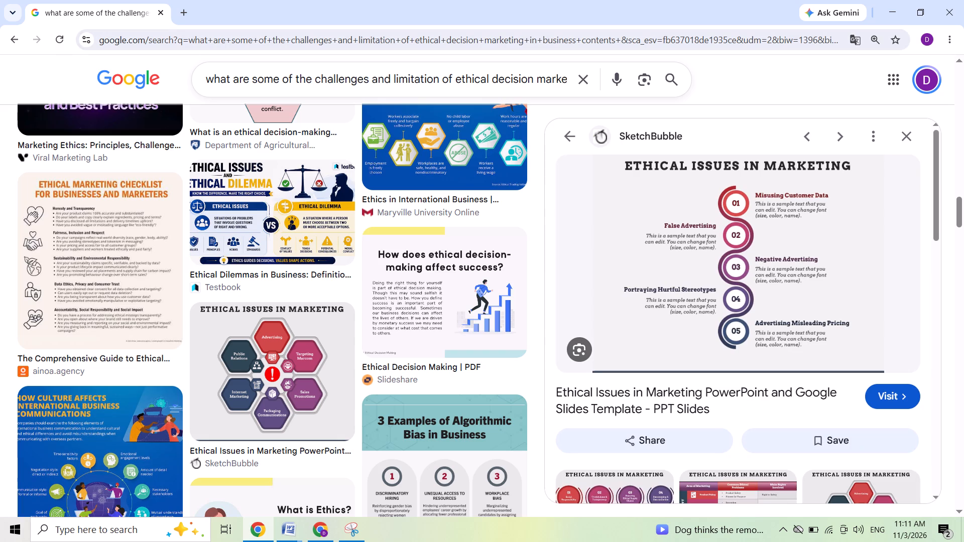
pyautogui.click(352, 537)
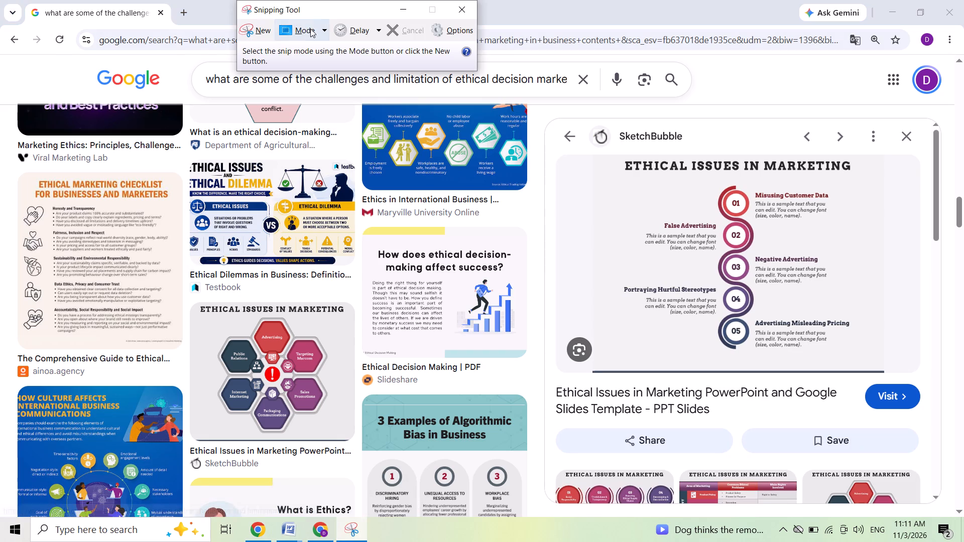
pyautogui.click(310, 29)
pyautogui.click(315, 62)
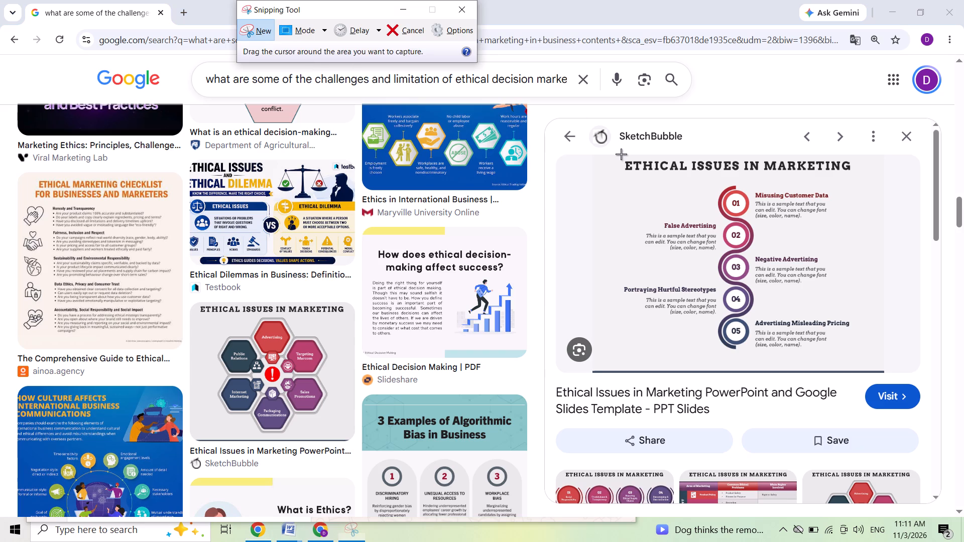
pyautogui.moveTo(621, 154); pyautogui.dragTo(671, 202)
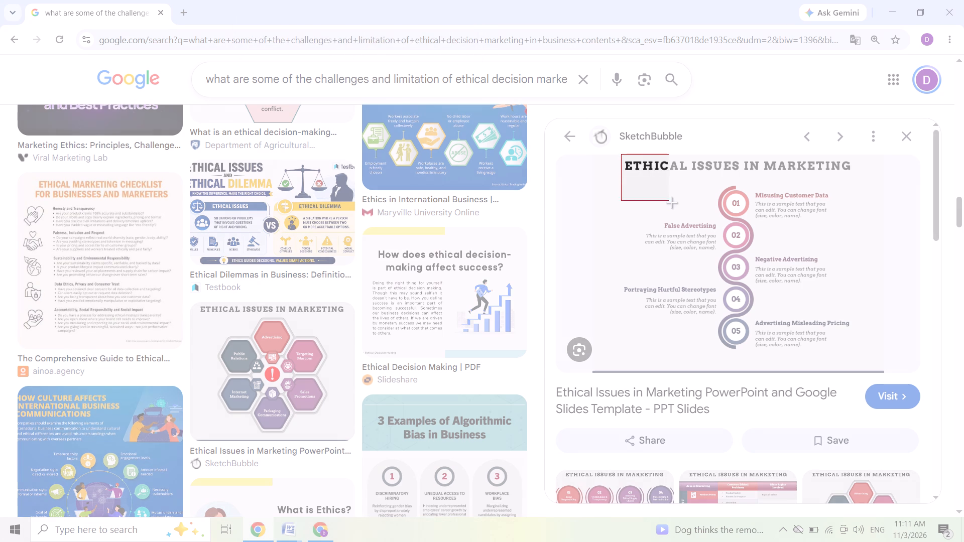
pyautogui.moveTo(671, 202); pyautogui.dragTo(789, 354)
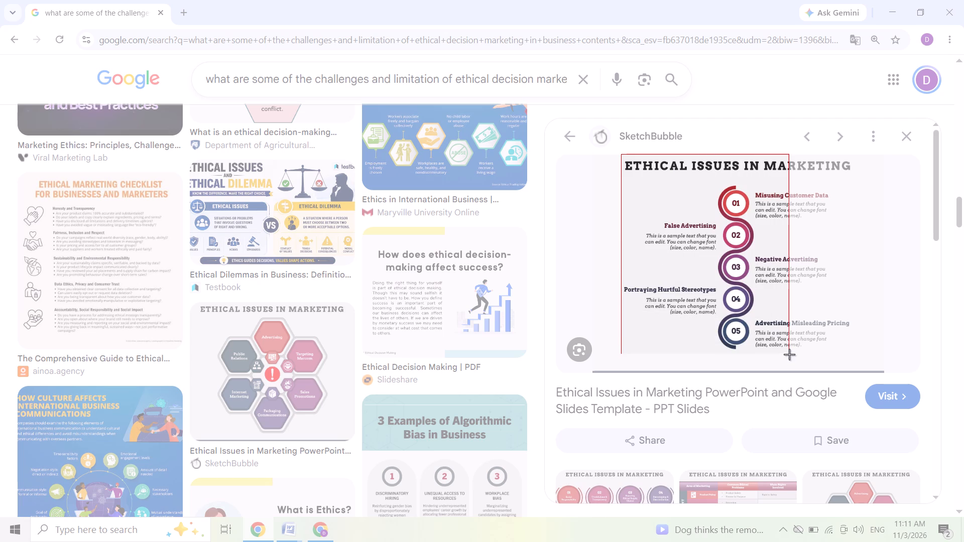
pyautogui.moveTo(789, 354); pyautogui.dragTo(861, 370)
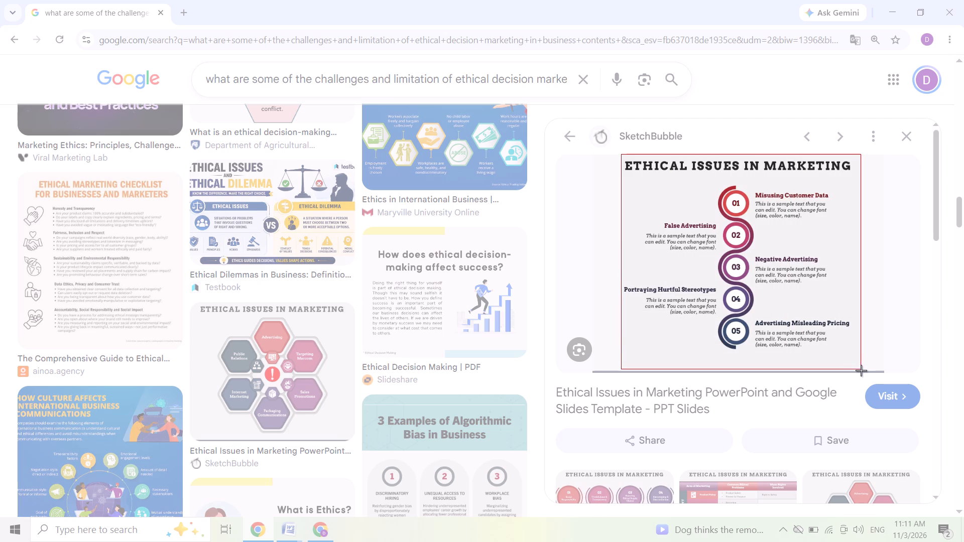
pyautogui.moveTo(861, 370); pyautogui.dragTo(861, 372)
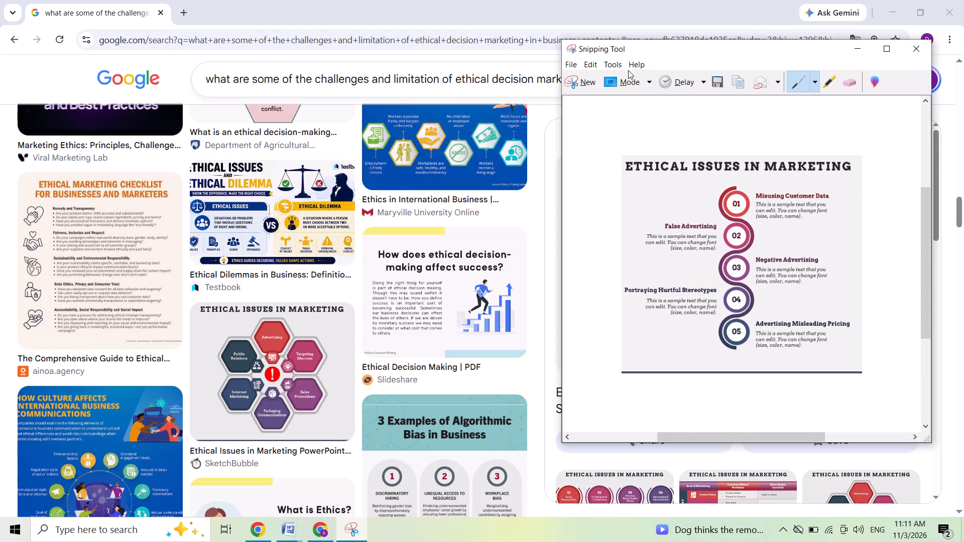
# Close the snip and save it as a JPEG named gng in the Pictures folder.
pyautogui.click(914, 47)
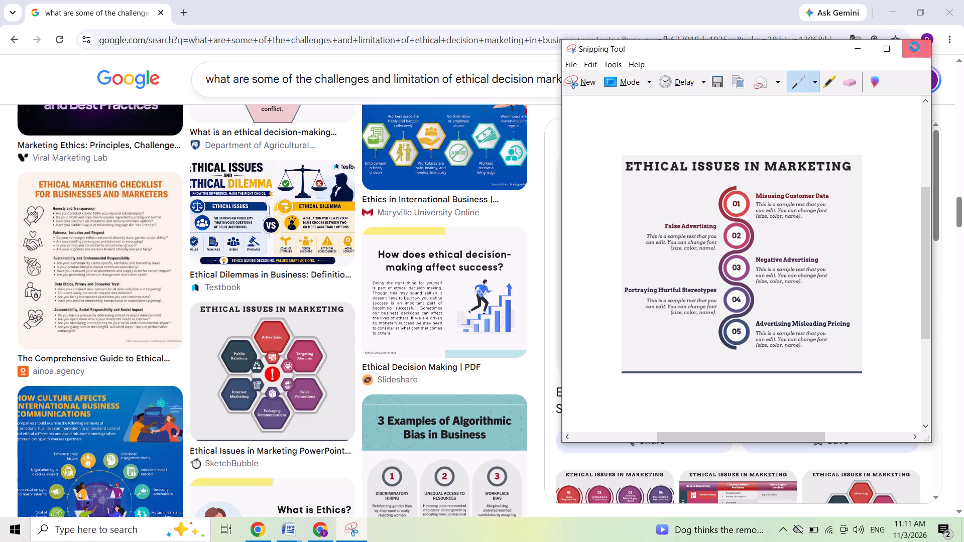
pyautogui.click(748, 258)
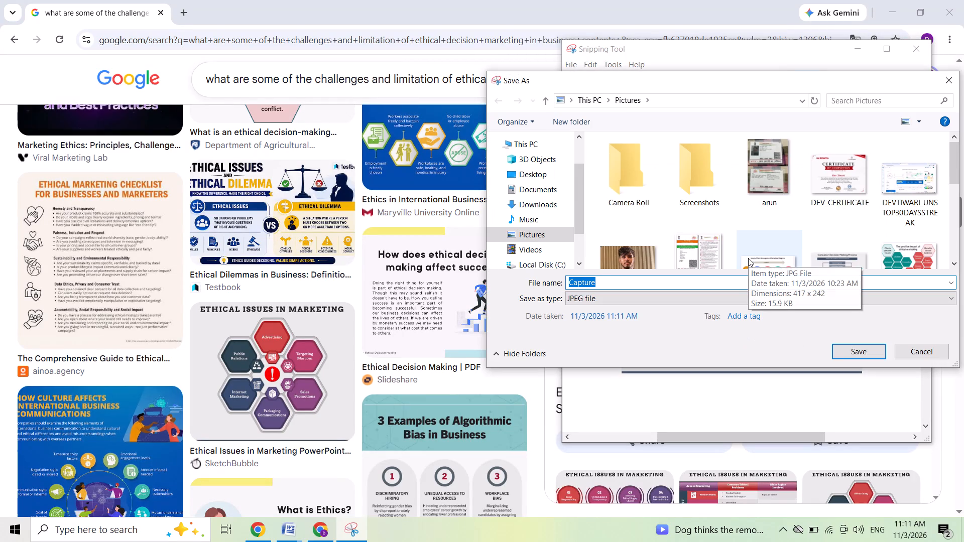
pyautogui.press('BackSpace')
pyautogui.write('gng')
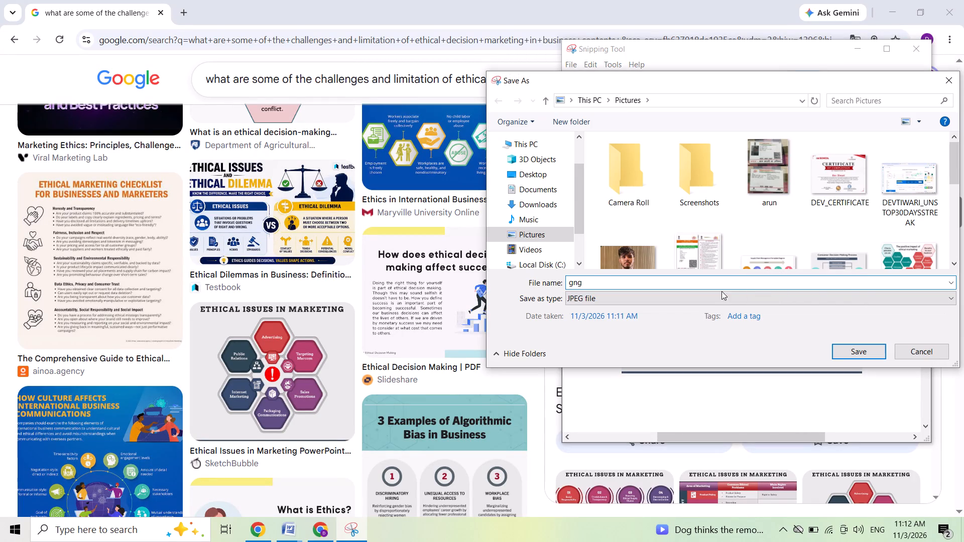
pyautogui.click(842, 351)
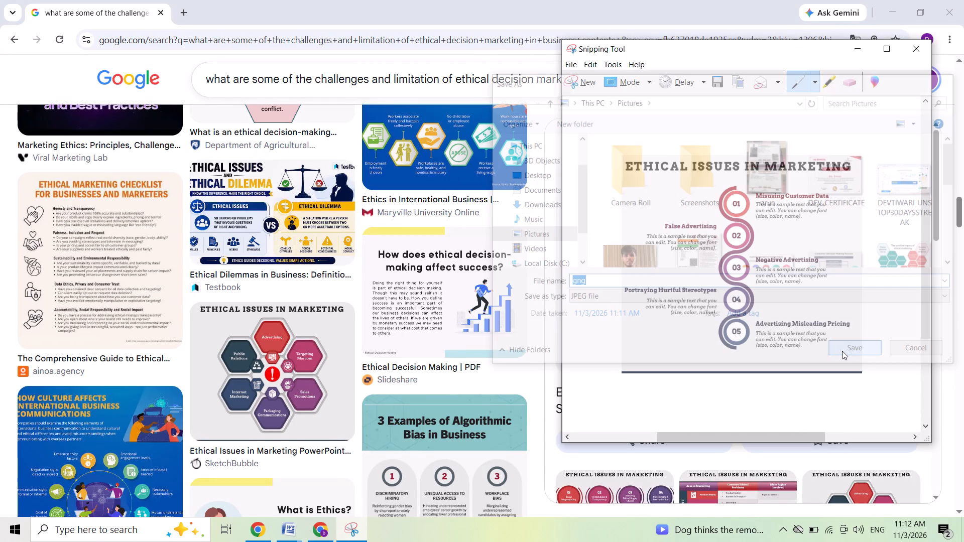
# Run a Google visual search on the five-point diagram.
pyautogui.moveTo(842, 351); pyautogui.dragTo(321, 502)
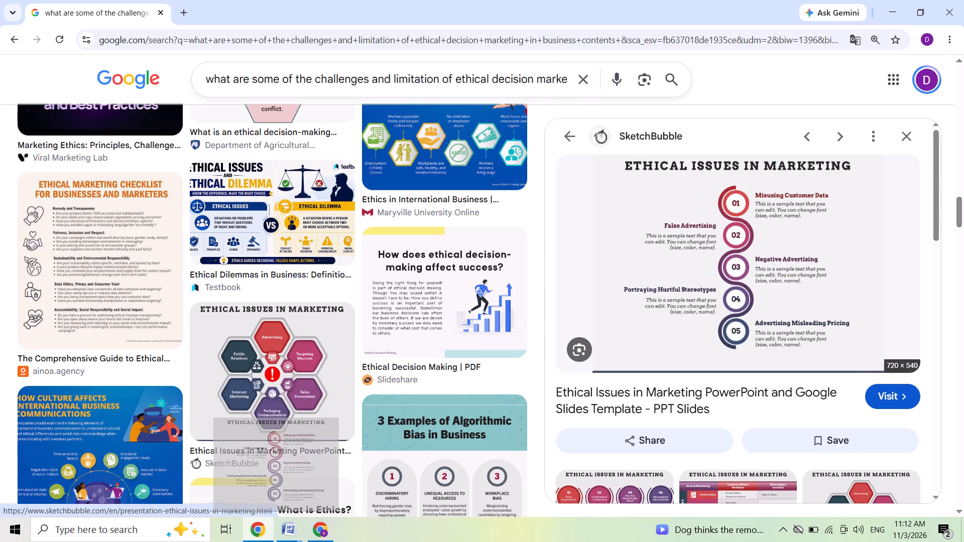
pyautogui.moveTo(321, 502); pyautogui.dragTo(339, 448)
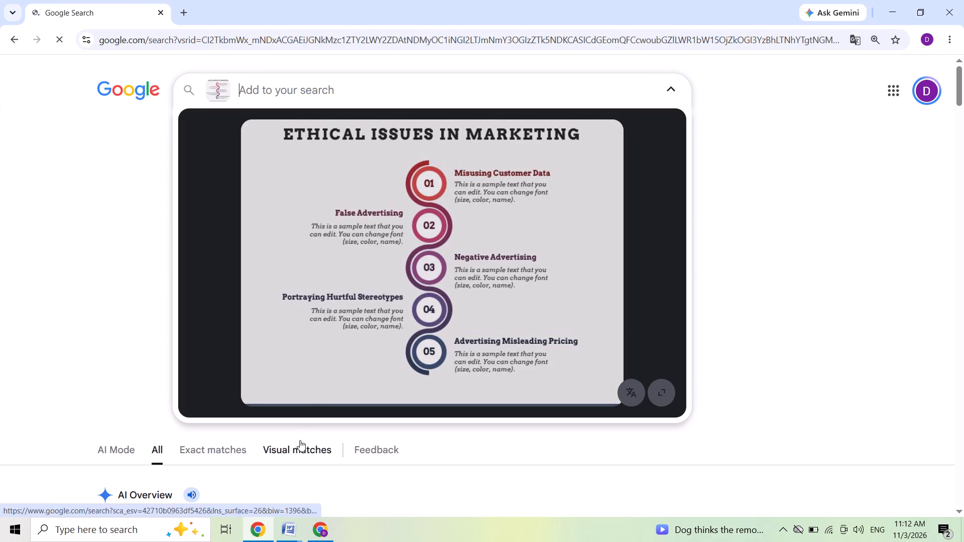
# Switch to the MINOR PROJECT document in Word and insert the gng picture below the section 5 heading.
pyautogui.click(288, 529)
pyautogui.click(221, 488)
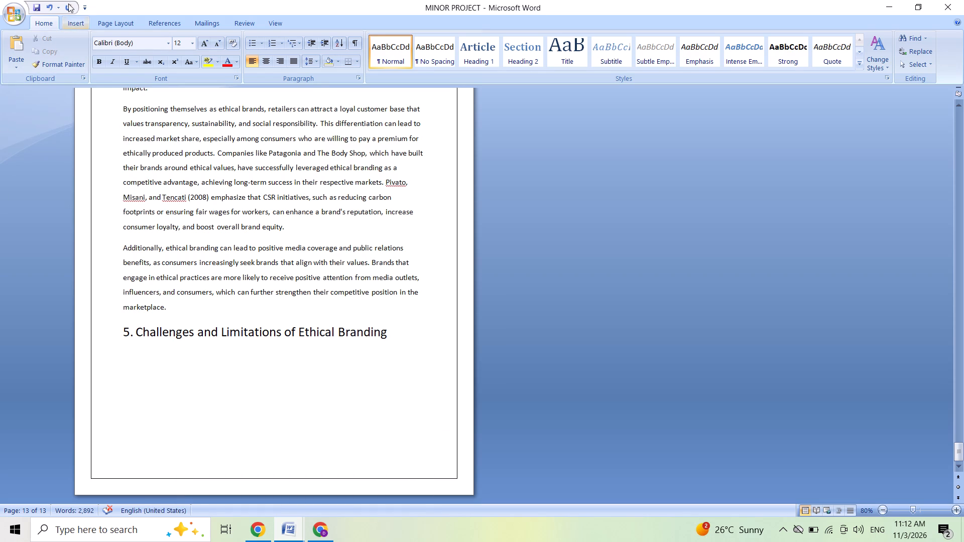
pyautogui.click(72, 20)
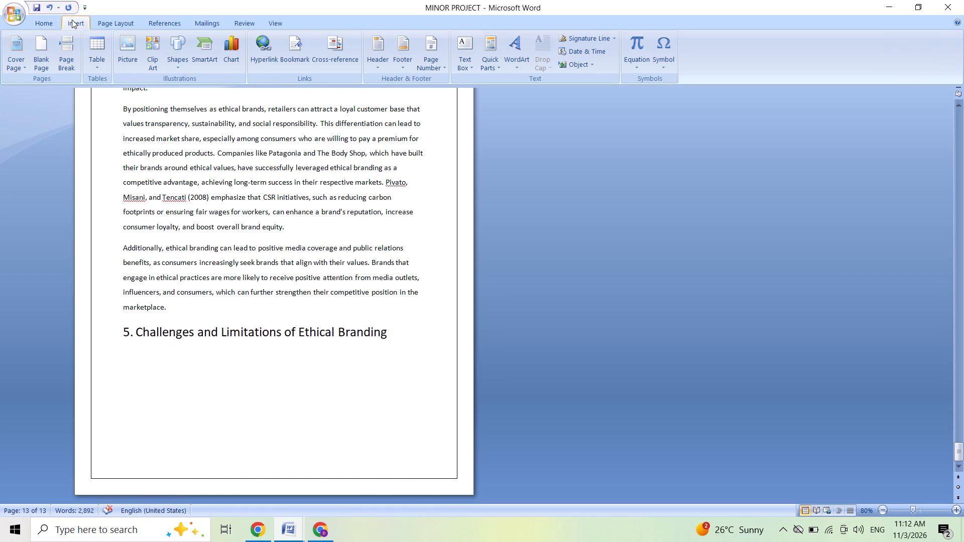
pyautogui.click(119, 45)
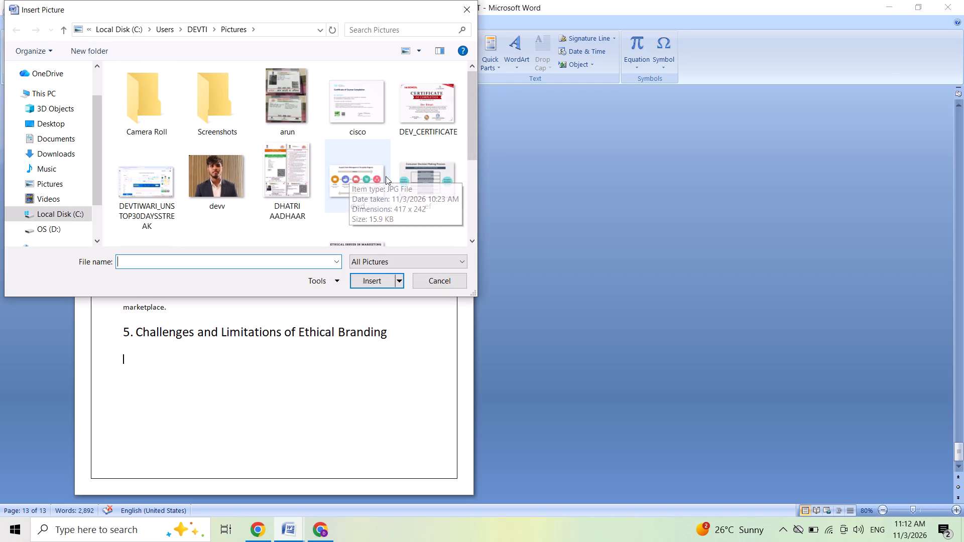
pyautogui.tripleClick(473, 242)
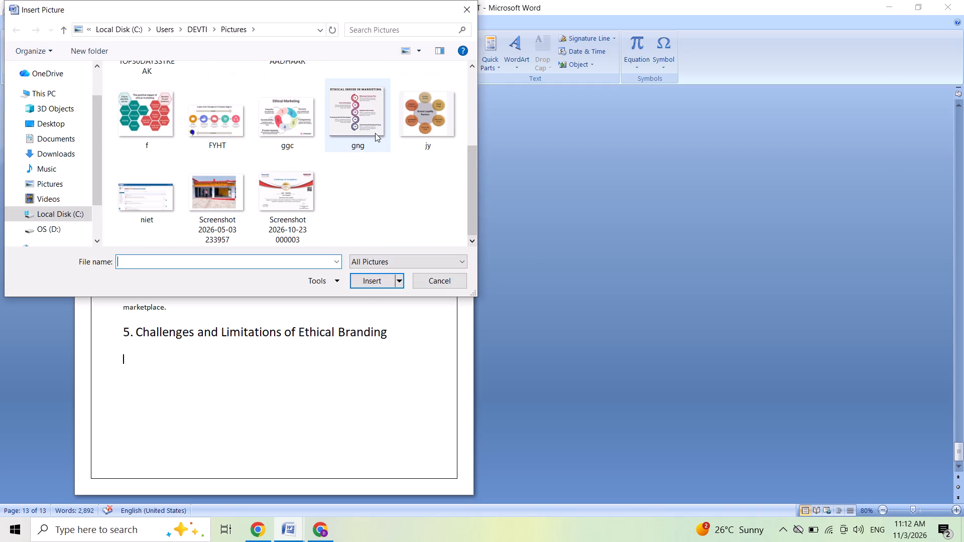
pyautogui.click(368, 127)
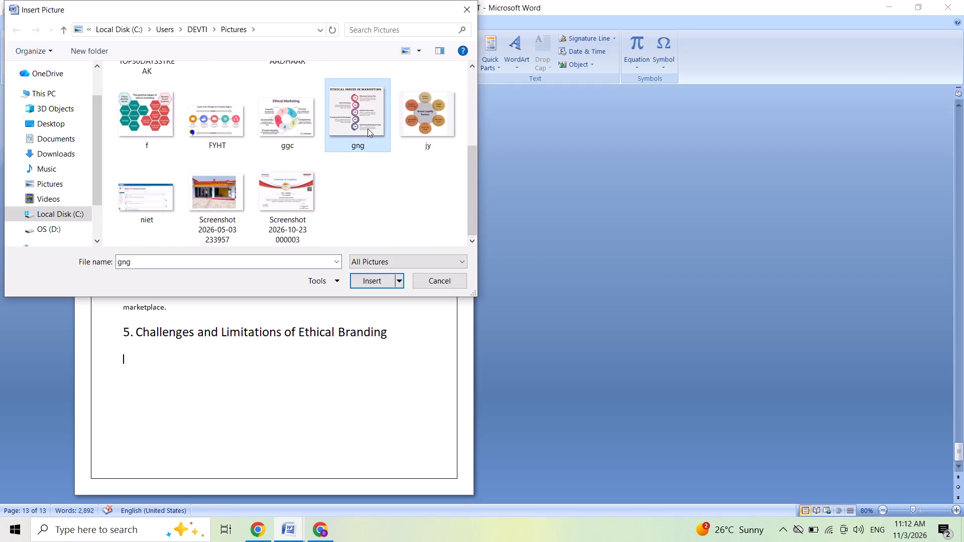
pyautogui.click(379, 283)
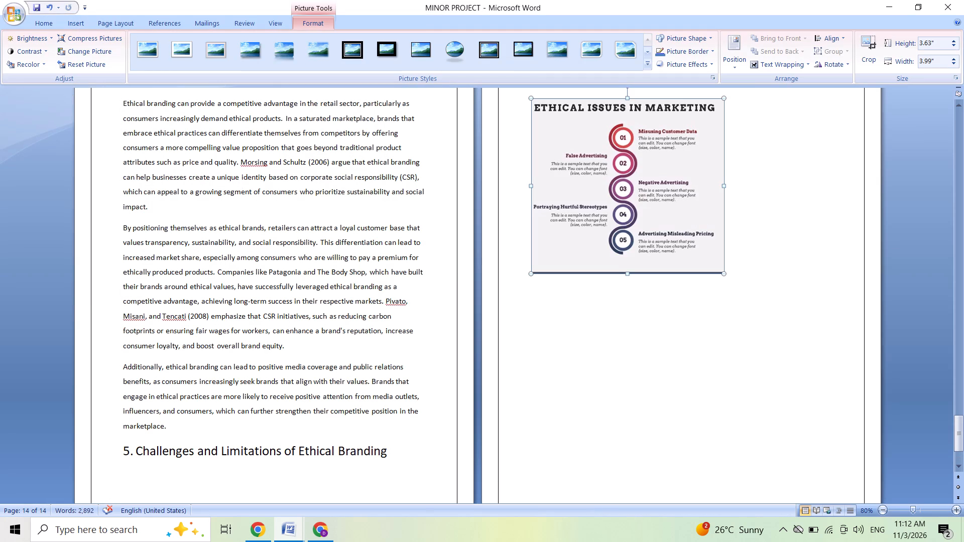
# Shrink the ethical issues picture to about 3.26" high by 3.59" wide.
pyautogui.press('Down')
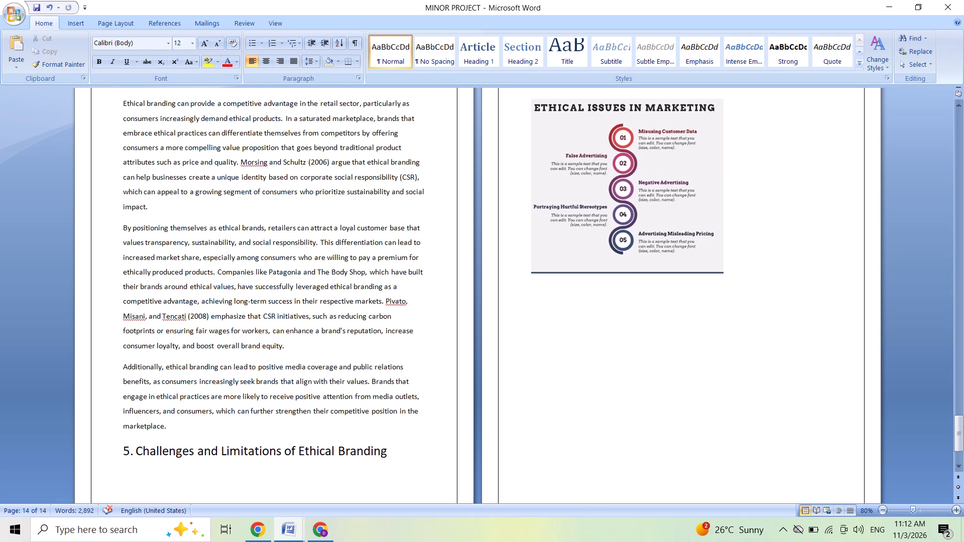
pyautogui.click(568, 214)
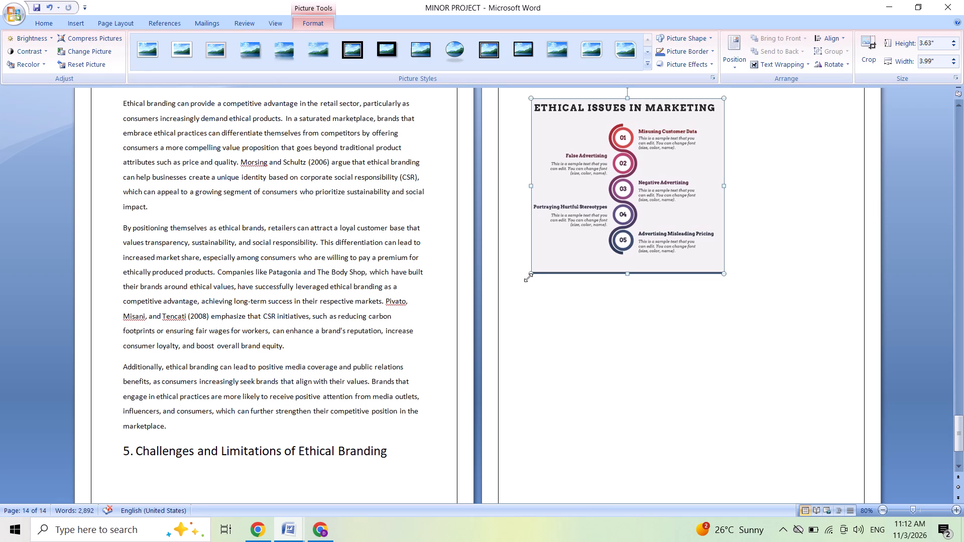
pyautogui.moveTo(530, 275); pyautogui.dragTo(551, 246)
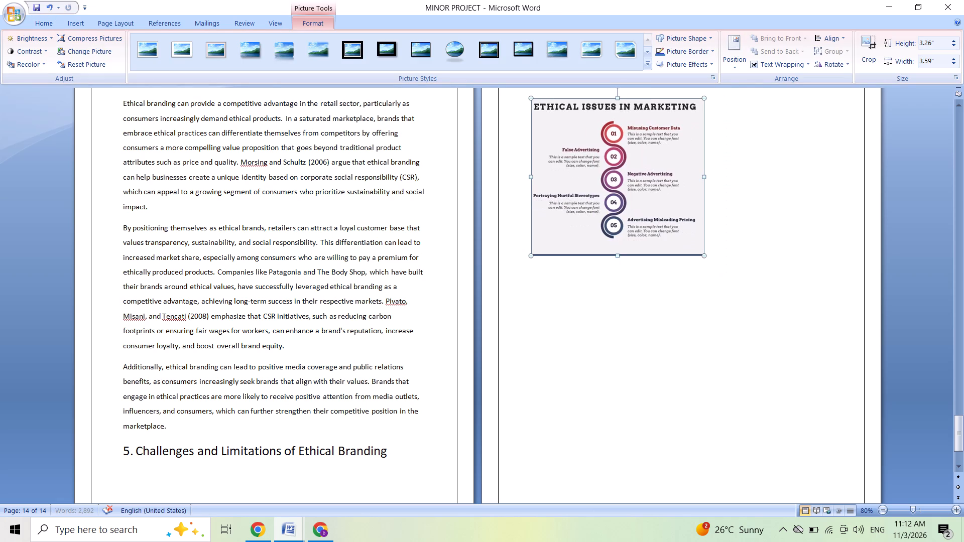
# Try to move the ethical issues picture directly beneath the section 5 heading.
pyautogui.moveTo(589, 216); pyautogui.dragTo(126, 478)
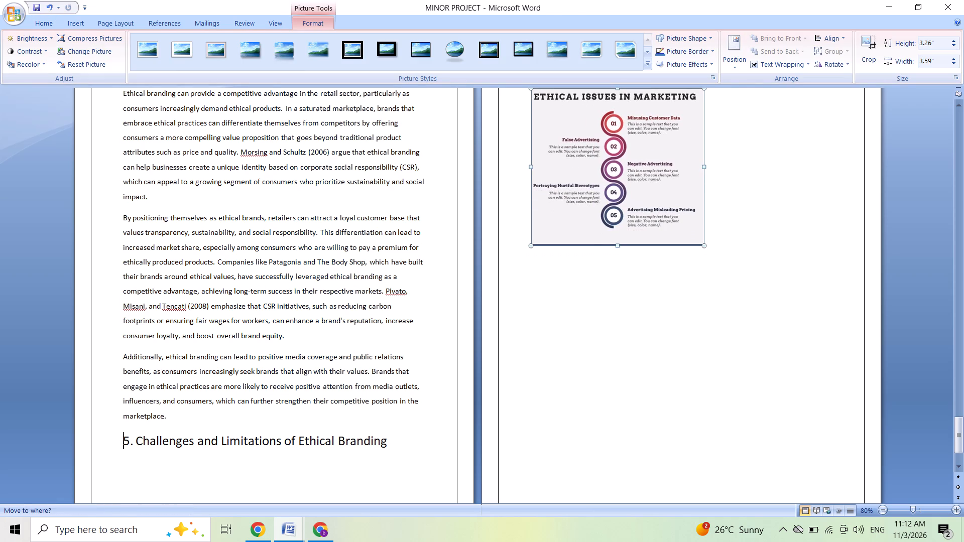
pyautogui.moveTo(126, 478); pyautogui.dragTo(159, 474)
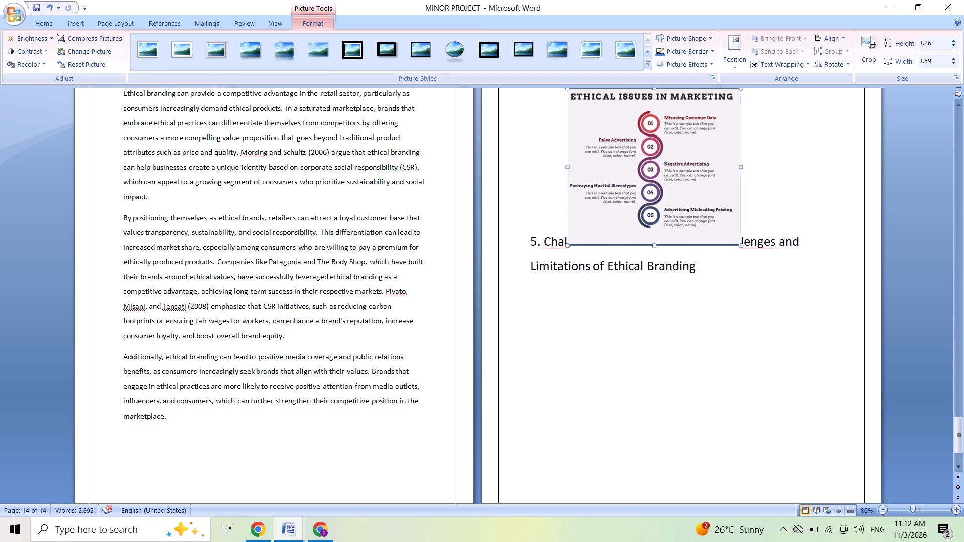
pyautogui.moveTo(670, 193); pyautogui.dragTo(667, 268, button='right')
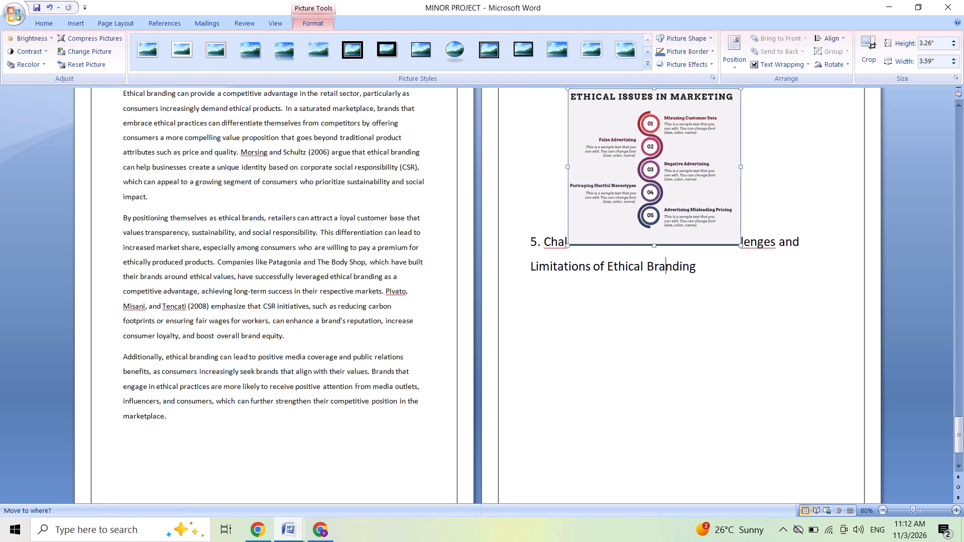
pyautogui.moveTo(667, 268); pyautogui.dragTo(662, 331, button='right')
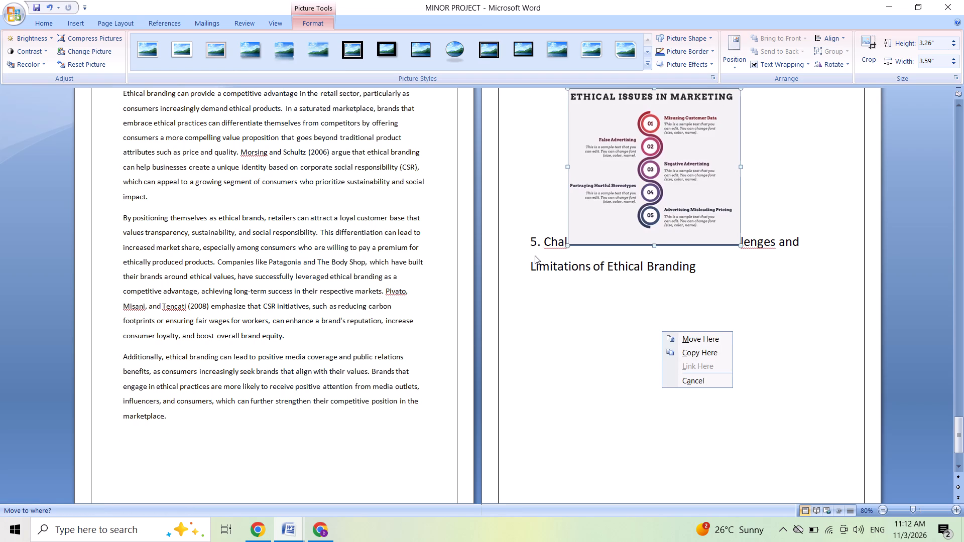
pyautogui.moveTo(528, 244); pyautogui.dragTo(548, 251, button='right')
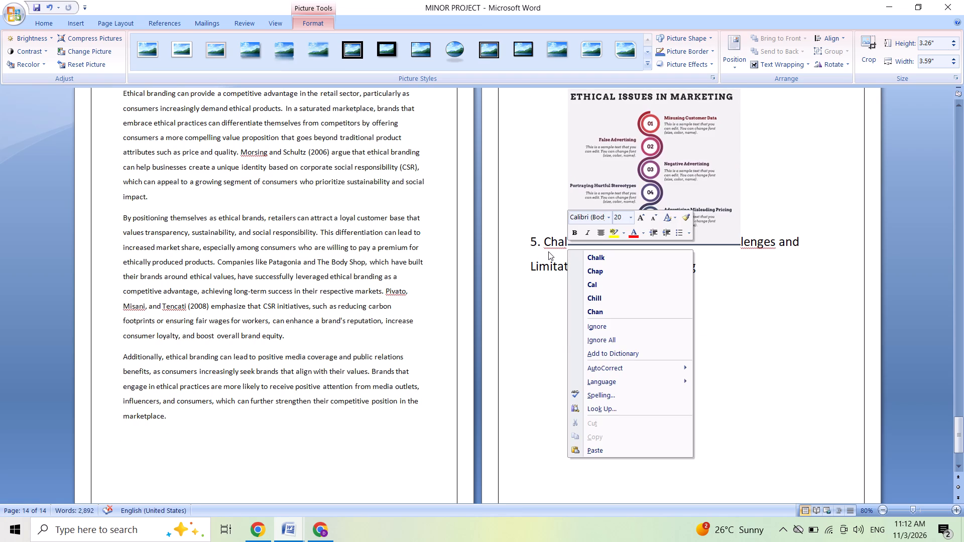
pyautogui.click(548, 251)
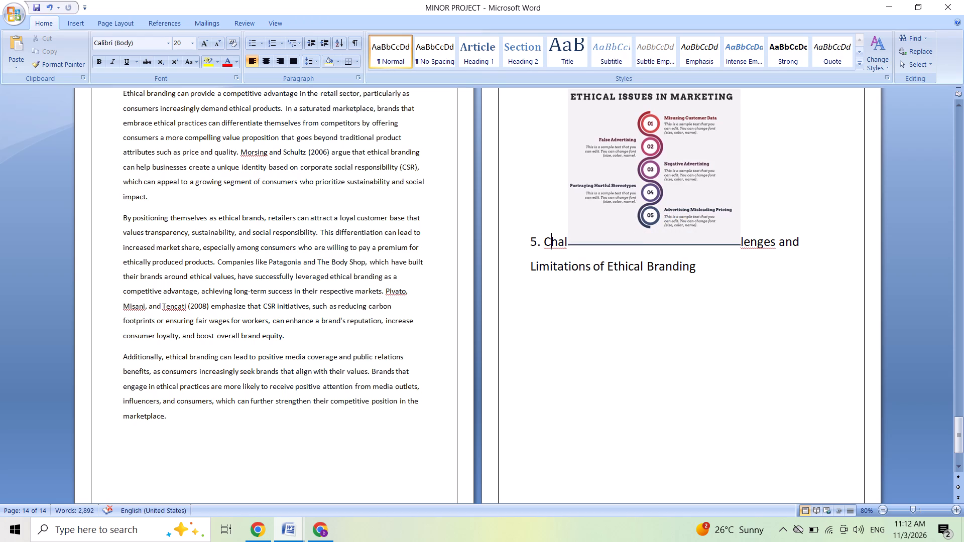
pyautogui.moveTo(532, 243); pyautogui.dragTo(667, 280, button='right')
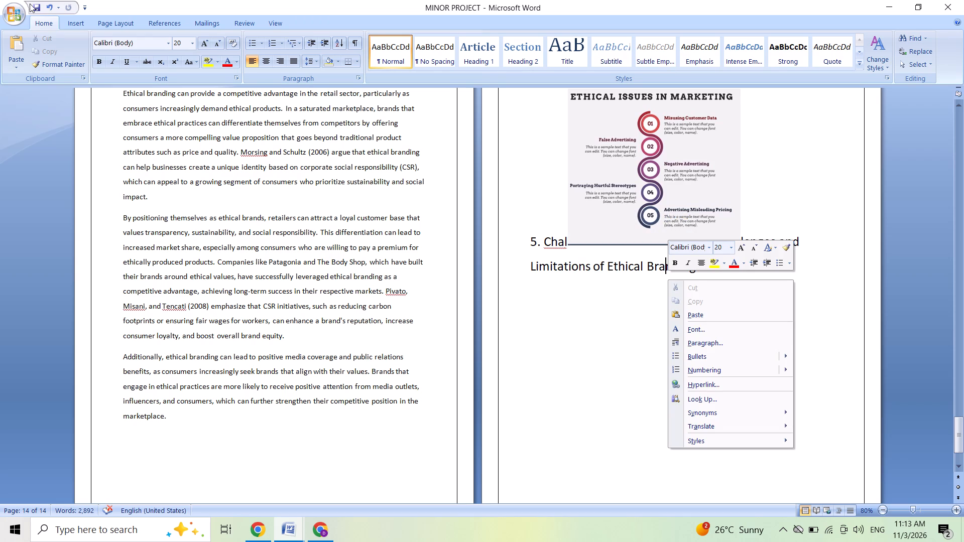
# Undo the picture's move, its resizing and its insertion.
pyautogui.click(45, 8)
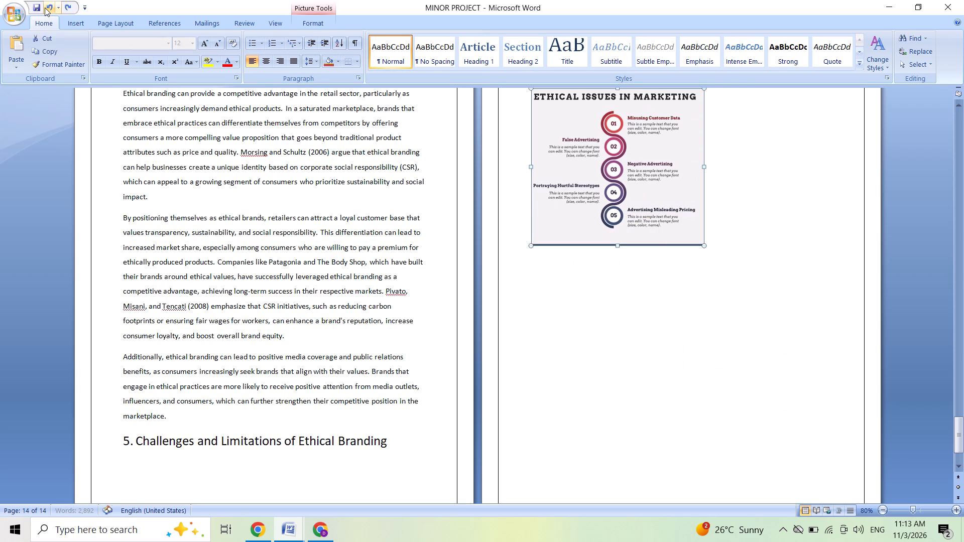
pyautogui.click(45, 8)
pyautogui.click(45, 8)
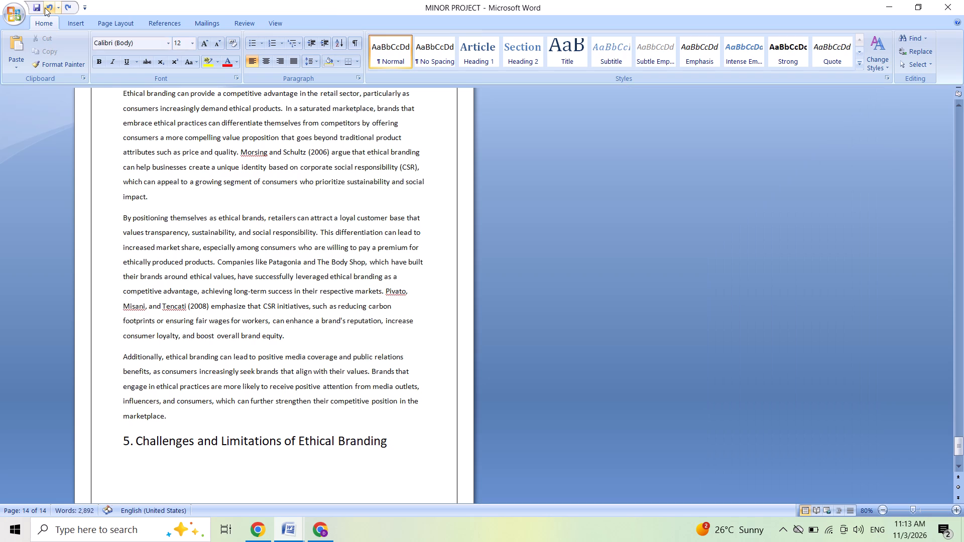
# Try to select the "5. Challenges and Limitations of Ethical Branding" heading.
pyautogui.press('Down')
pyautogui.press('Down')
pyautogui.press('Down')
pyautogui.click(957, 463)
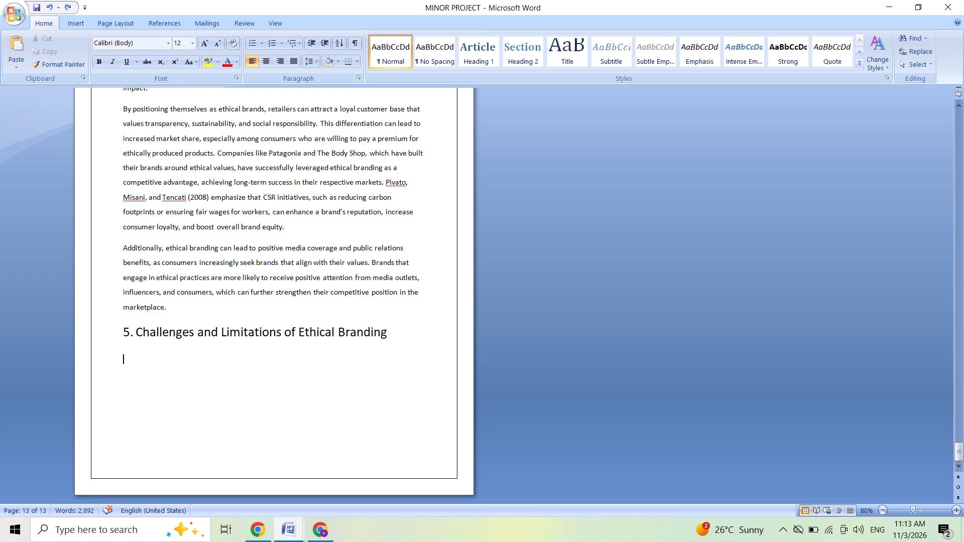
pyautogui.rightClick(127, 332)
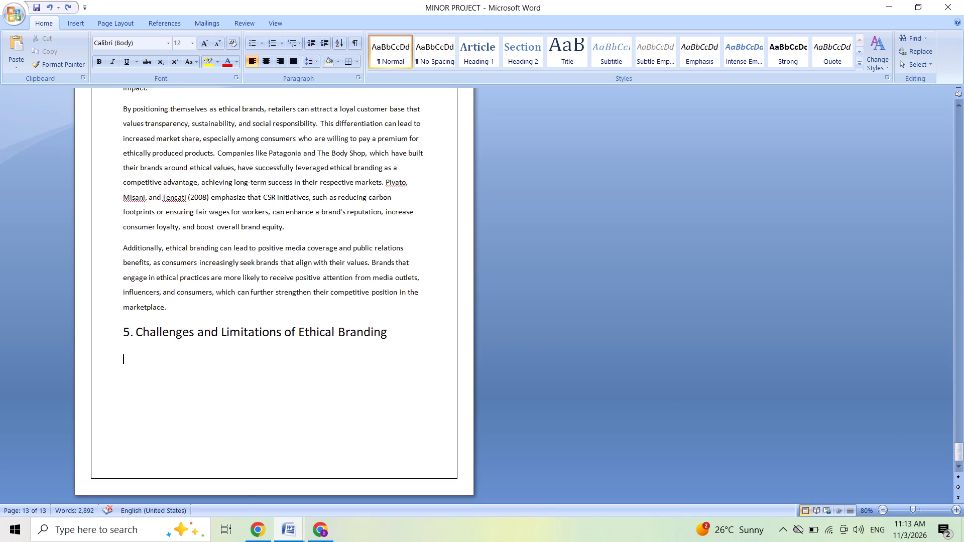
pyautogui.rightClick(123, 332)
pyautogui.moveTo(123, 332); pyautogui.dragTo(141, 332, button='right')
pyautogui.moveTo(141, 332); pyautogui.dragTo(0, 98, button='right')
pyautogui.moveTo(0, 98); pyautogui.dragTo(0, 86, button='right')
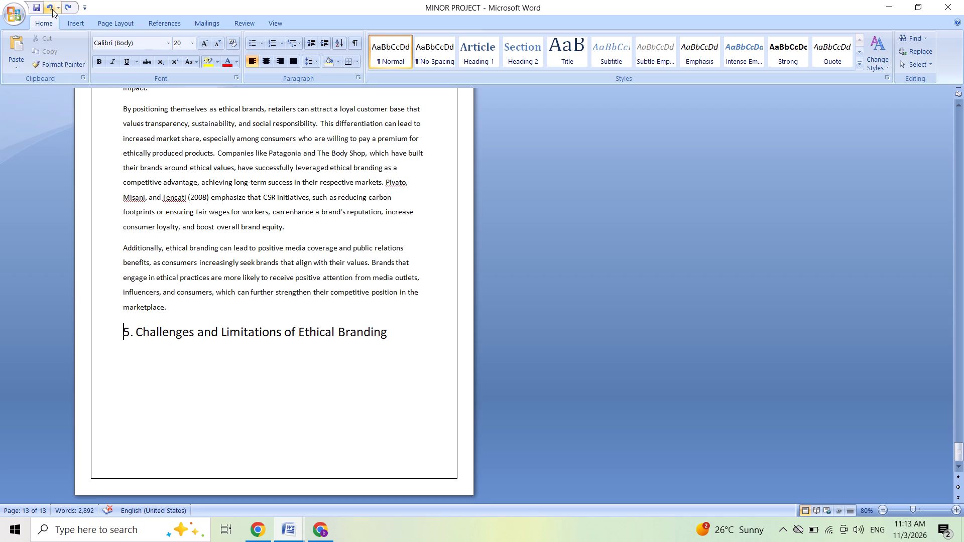
# Undo the earlier edits on page 13 back through the addition of the section 5 heading.
pyautogui.click(52, 9)
pyautogui.click(52, 9)
pyautogui.click(52, 9)
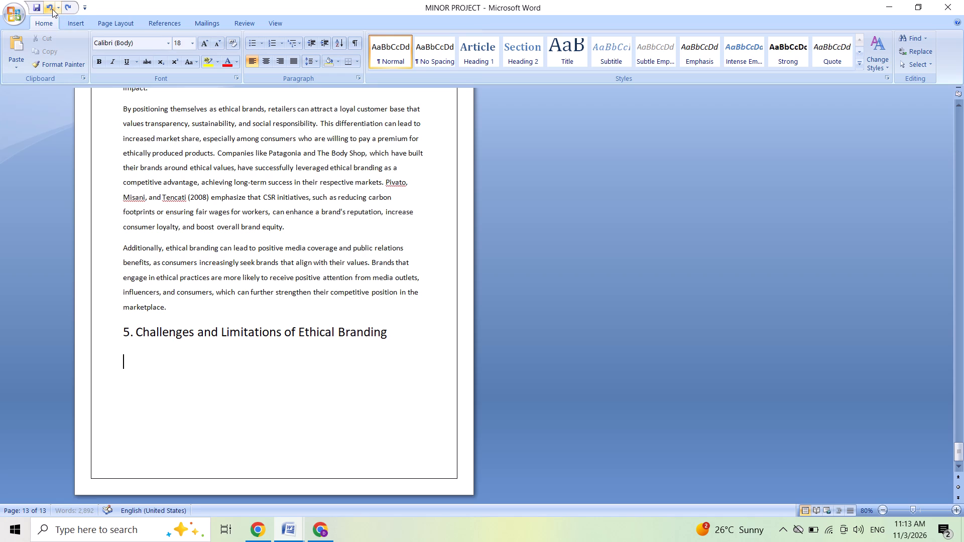
pyautogui.click(52, 9)
pyautogui.click(52, 9)
pyautogui.click(52, 9)
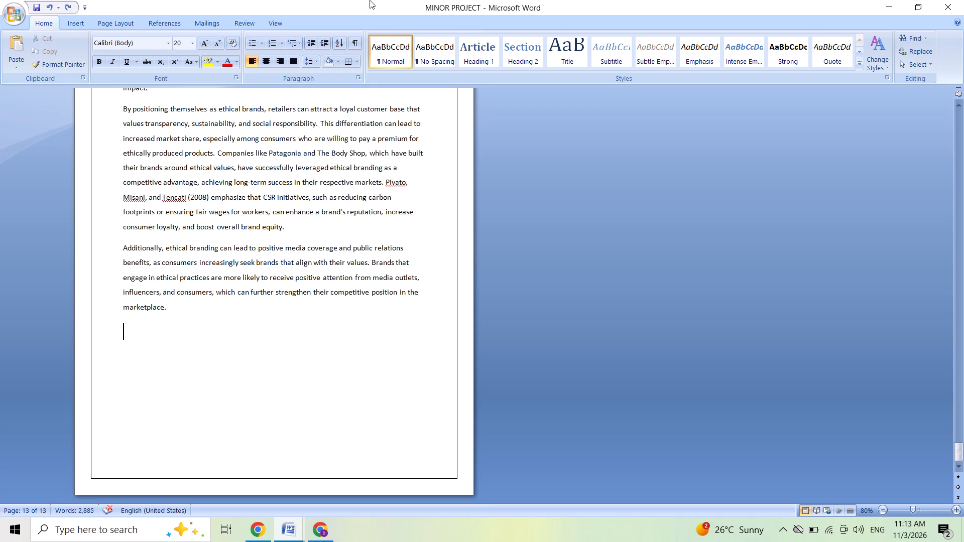
# Insert a blank page after the closing paragraph on positive media coverage and paste the clipboard content there.
pyautogui.click(77, 19)
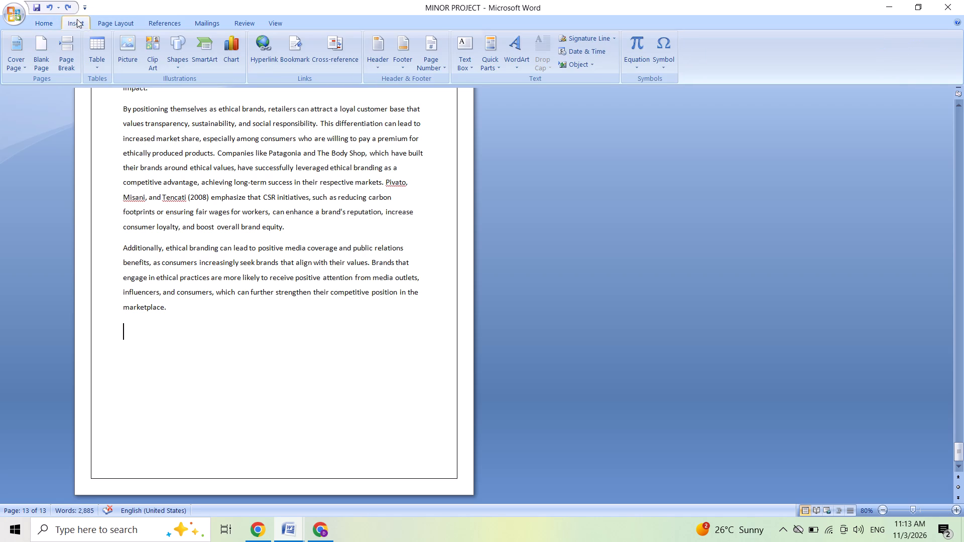
pyautogui.click(40, 53)
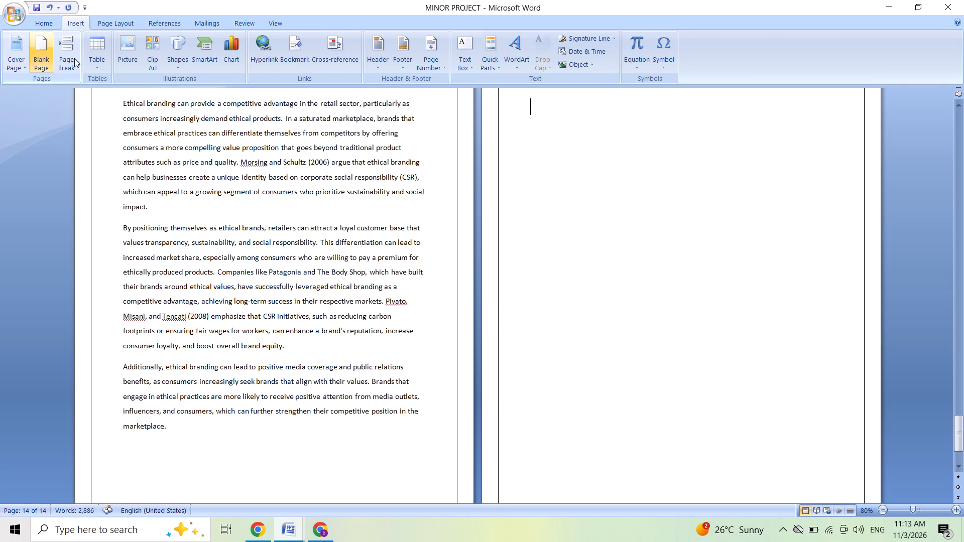
pyautogui.hotkey('ctrl', 'v')
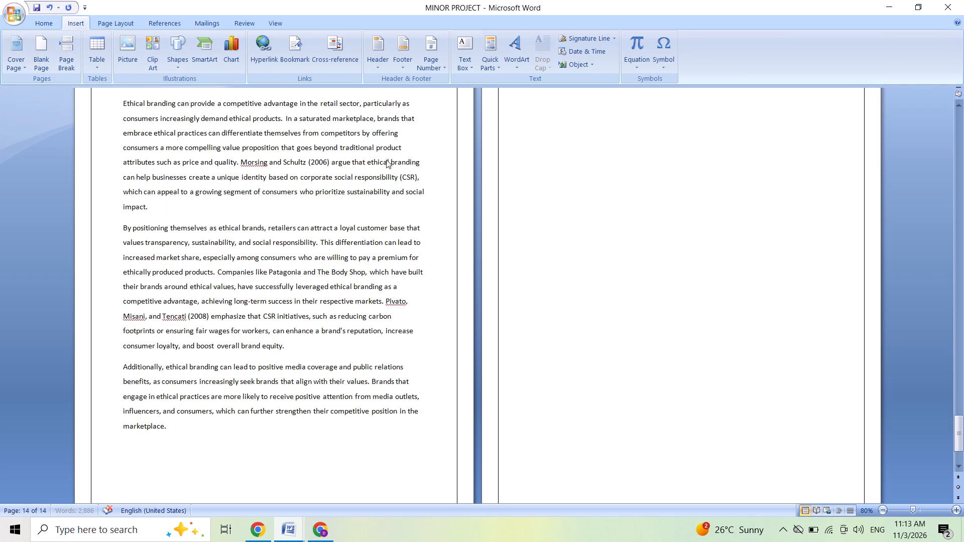
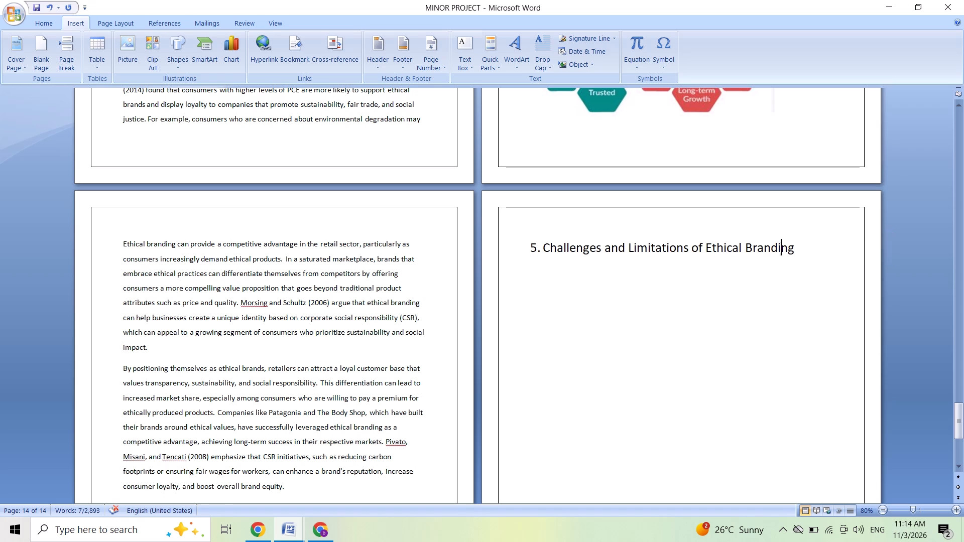
# Insert the picture gng on a new line below the "5. Challenges and Limitations of Ethical Branding" heading.
pyautogui.click(798, 245)
pyautogui.press('Return')
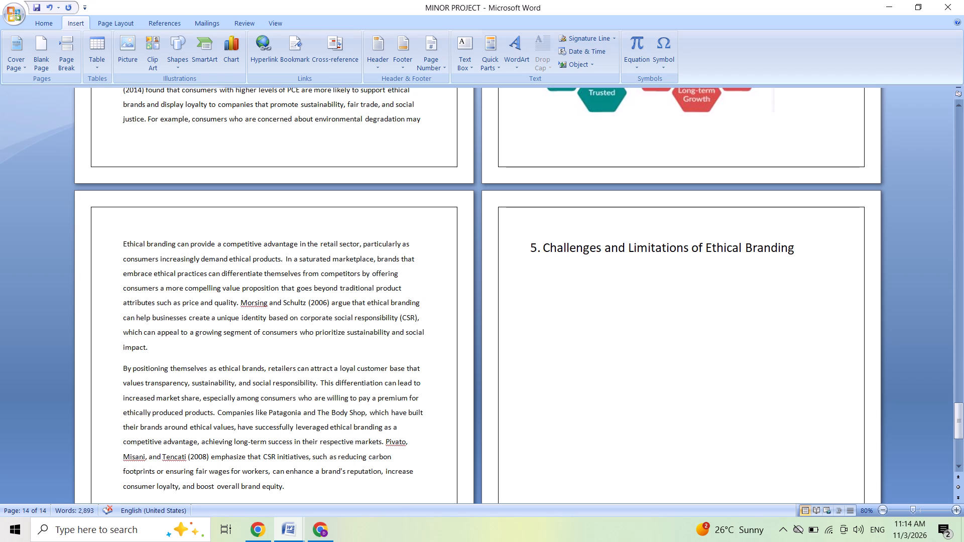
pyautogui.click(126, 49)
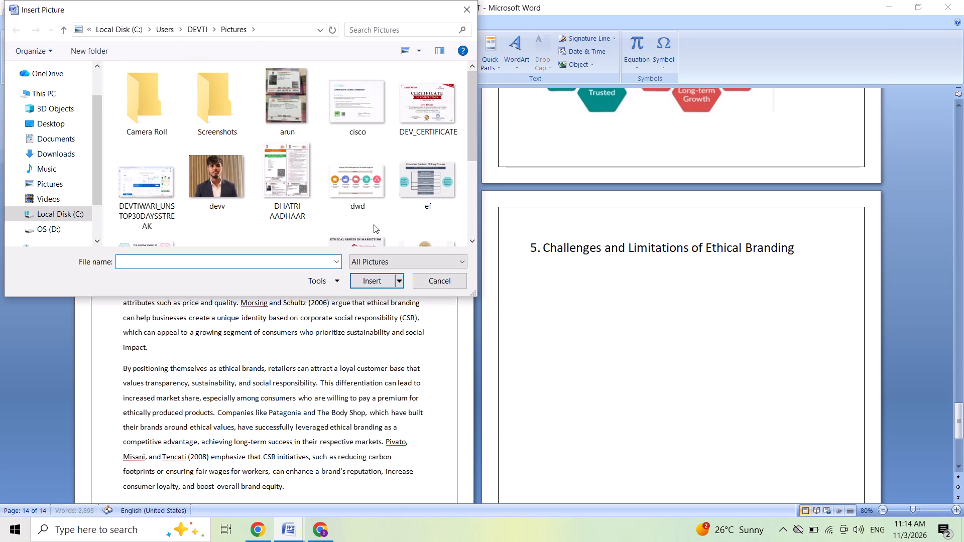
pyautogui.tripleClick(468, 238)
pyautogui.click(468, 238)
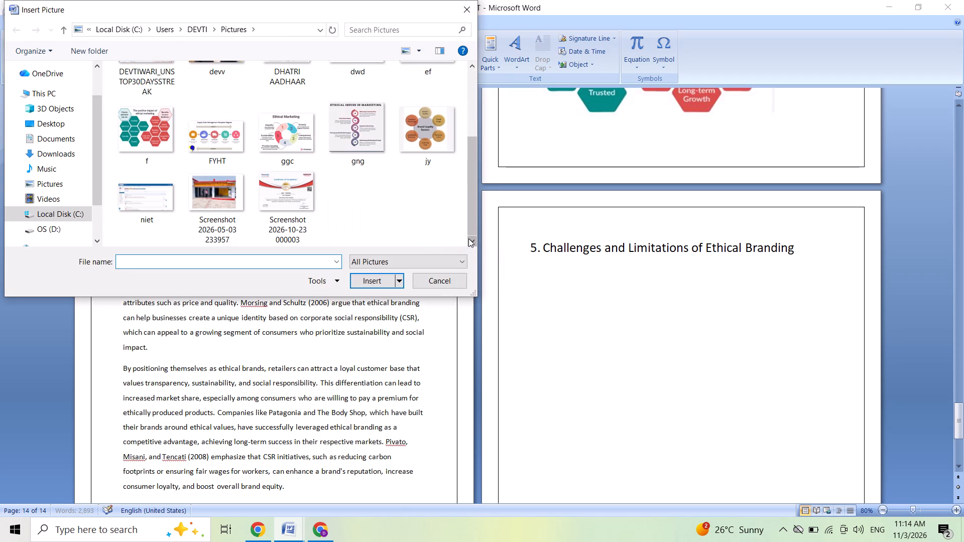
pyautogui.click(367, 138)
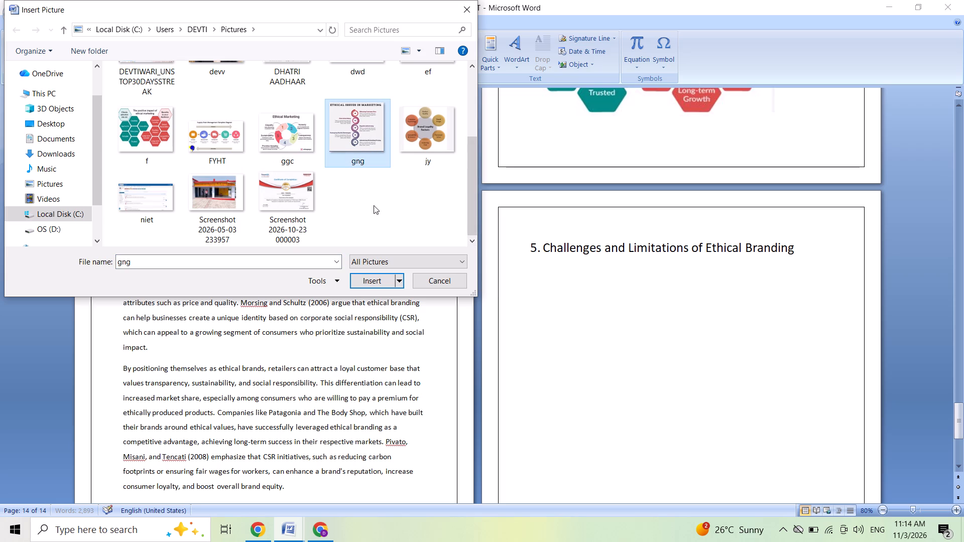
pyautogui.click(372, 279)
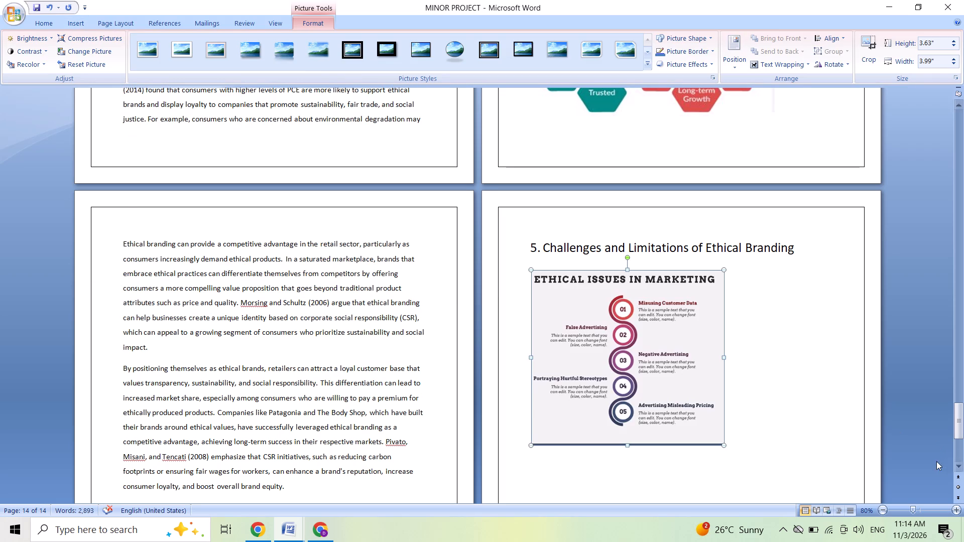
# Resize the ethical issues picture to about 3.94" high and 5.32" wide.
pyautogui.tripleClick(960, 466)
pyautogui.tripleClick(960, 466)
pyautogui.tripleClick(960, 466)
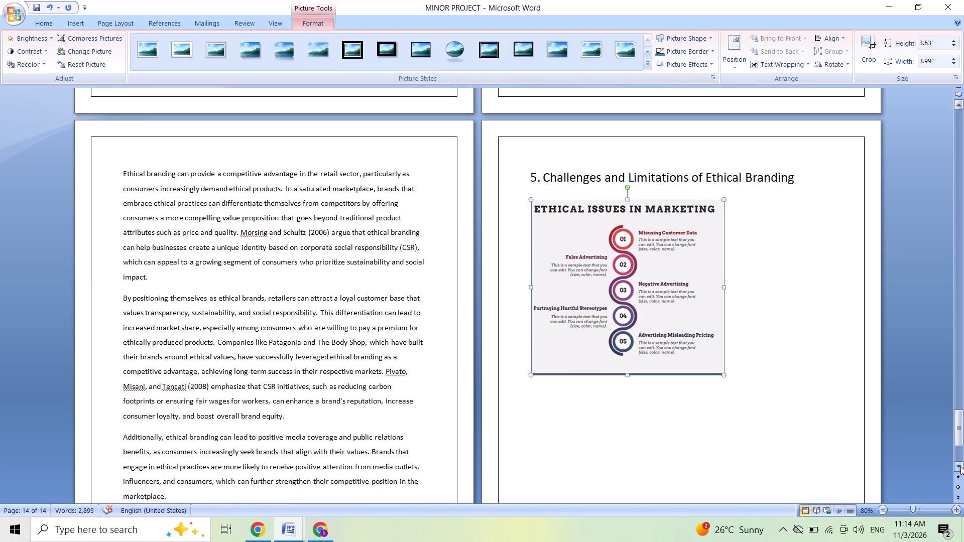
pyautogui.tripleClick(960, 466)
pyautogui.tripleClick(960, 466)
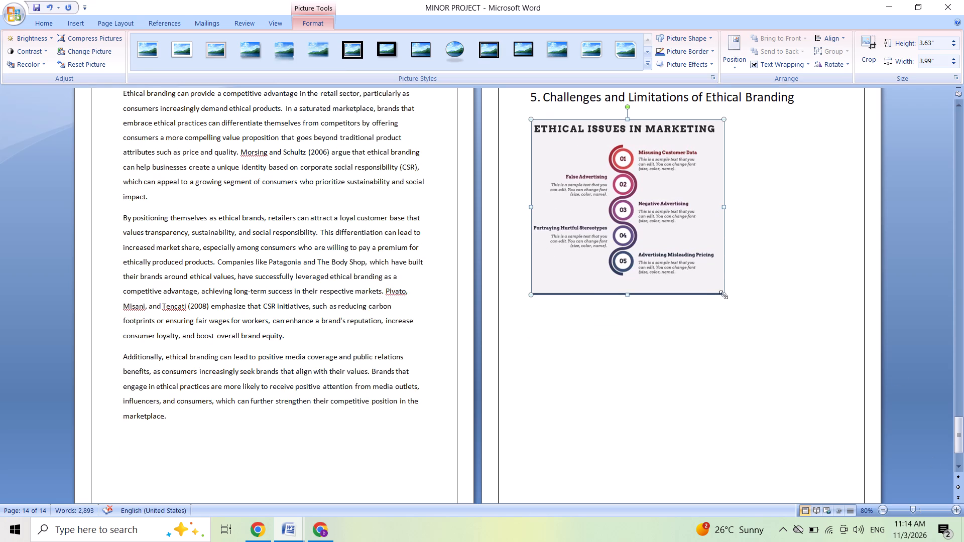
pyautogui.moveTo(725, 295); pyautogui.dragTo(788, 302)
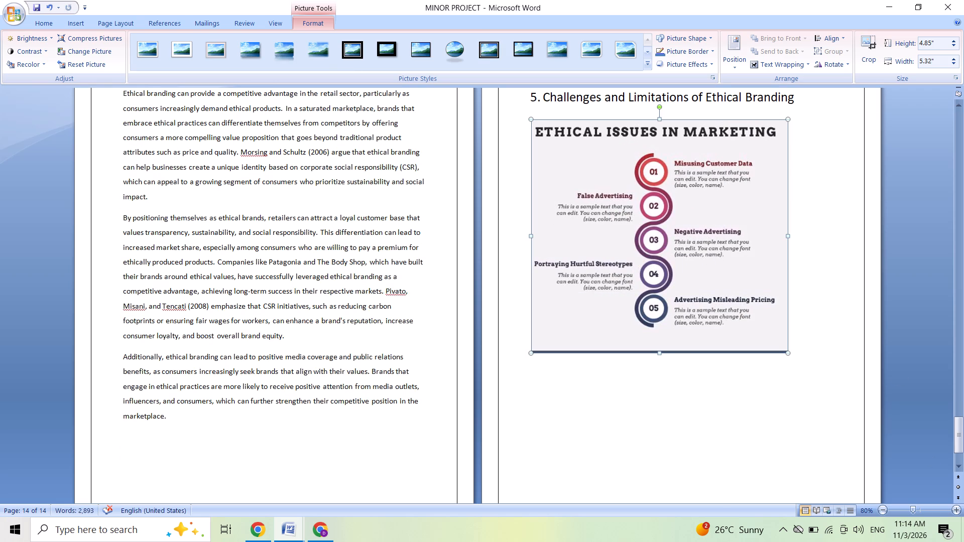
pyautogui.moveTo(658, 353); pyautogui.dragTo(663, 336, button='right')
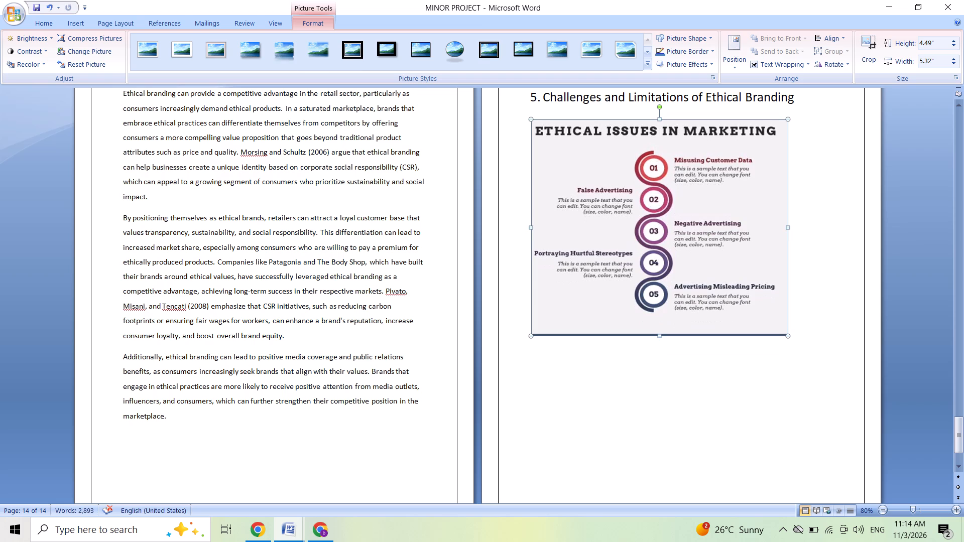
pyautogui.moveTo(660, 334); pyautogui.dragTo(659, 318, button='right')
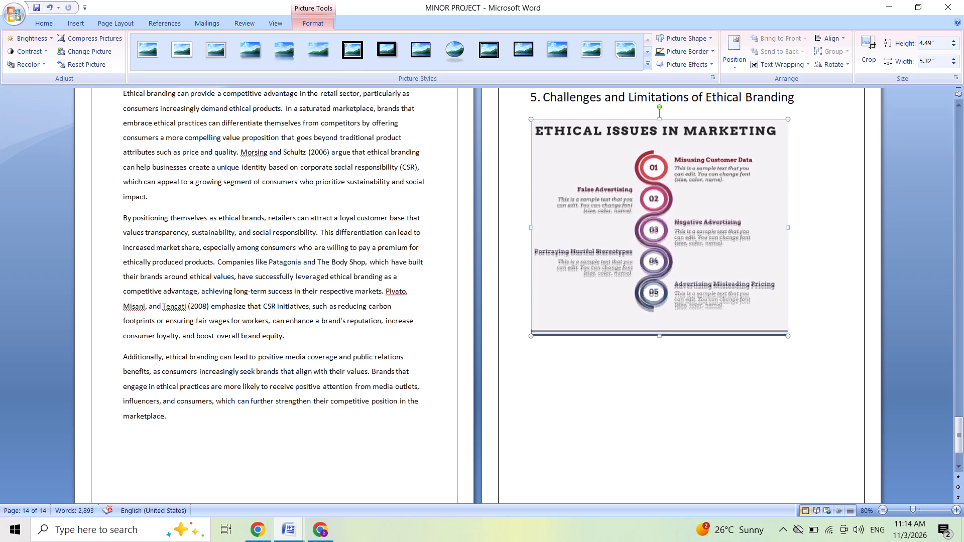
pyautogui.moveTo(659, 318); pyautogui.dragTo(661, 309, button='right')
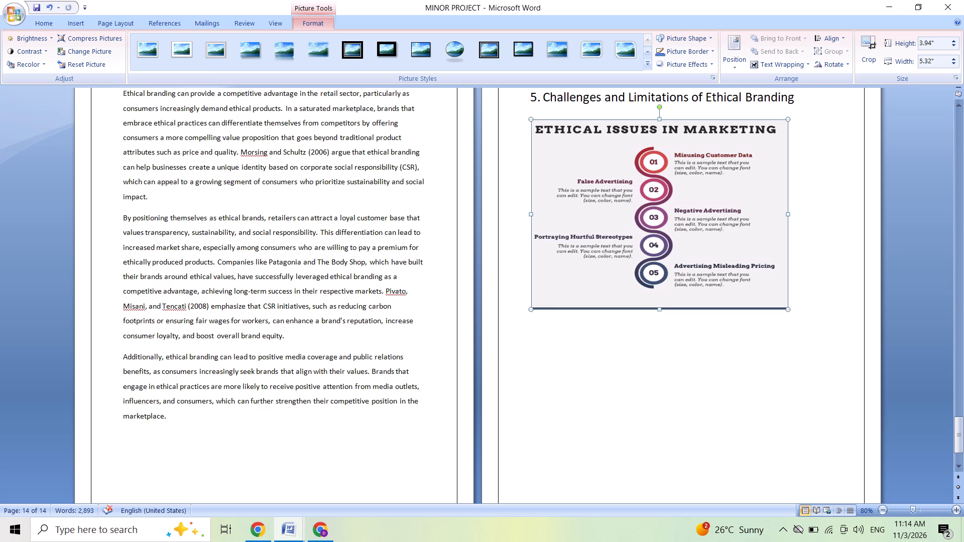
# Check the line spacing of the closing paragraph on positive media coverage.
pyautogui.moveTo(125, 359); pyautogui.dragTo(122, 336, button='right')
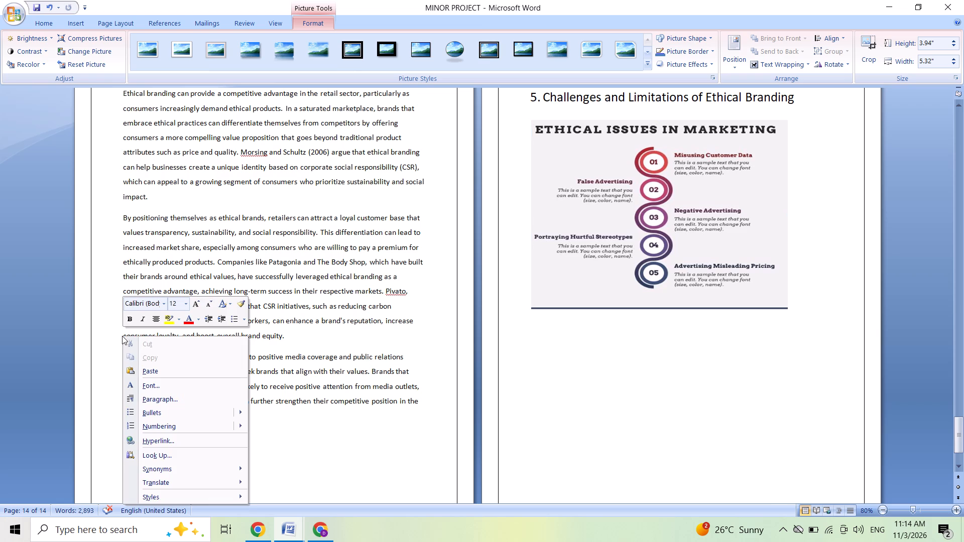
pyautogui.click(101, 363)
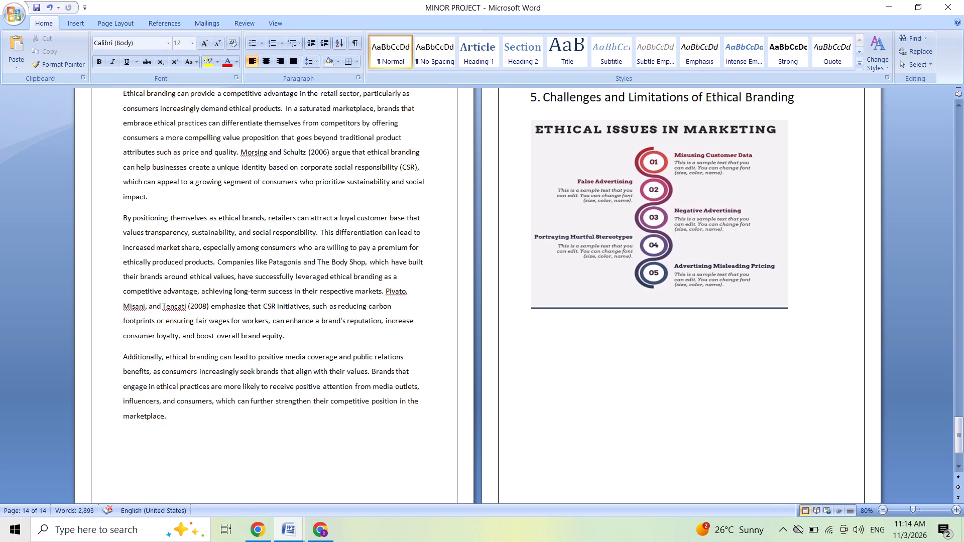
pyautogui.moveTo(125, 362); pyautogui.dragTo(157, 417, button='right')
pyautogui.moveTo(157, 417); pyautogui.dragTo(165, 420, button='right')
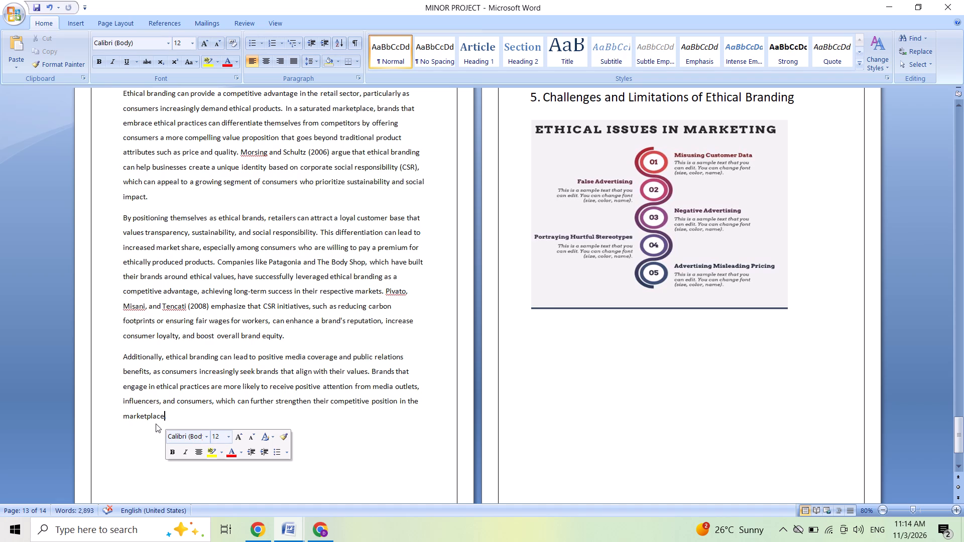
pyautogui.click(308, 57)
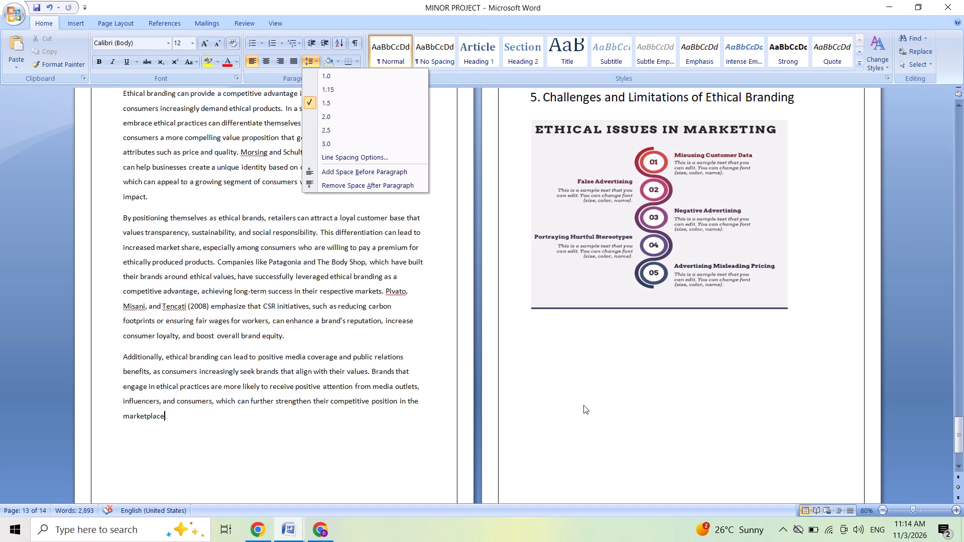
pyautogui.click(583, 405)
pyautogui.click(715, 337)
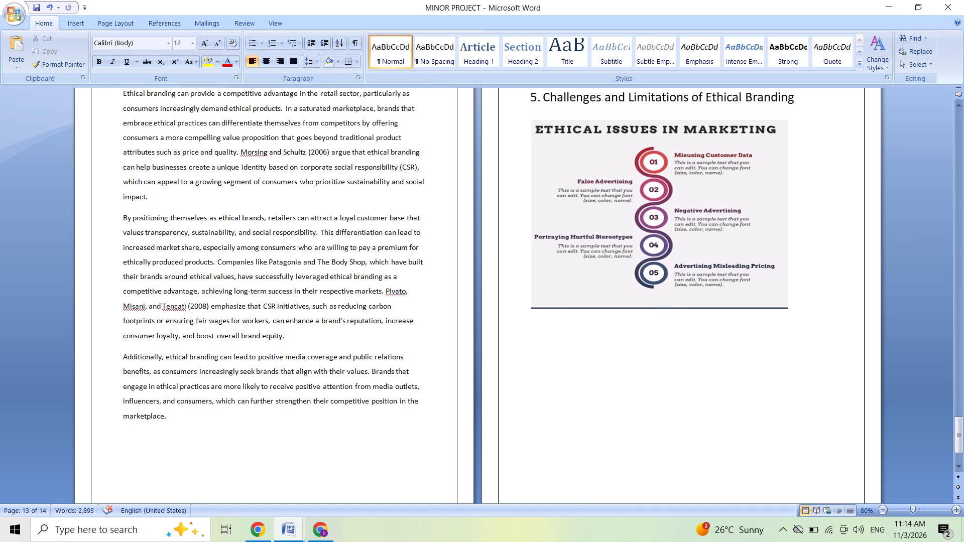
# Start a new line below the ethical issues picture.
pyautogui.click(794, 309)
pyautogui.press('Return')
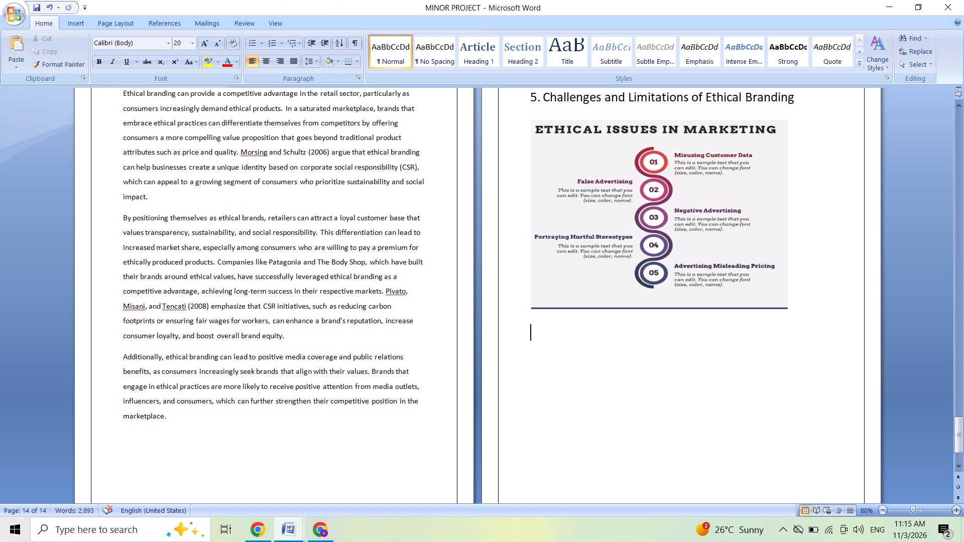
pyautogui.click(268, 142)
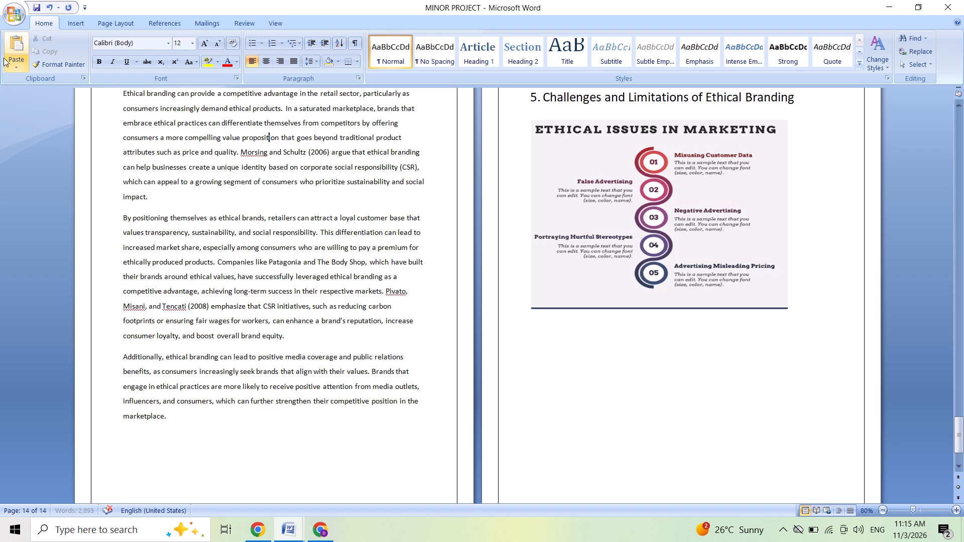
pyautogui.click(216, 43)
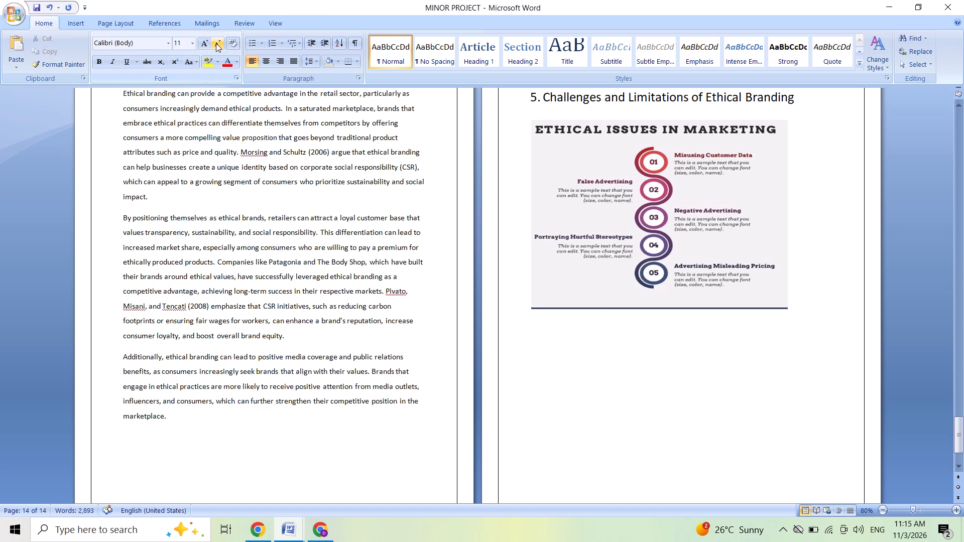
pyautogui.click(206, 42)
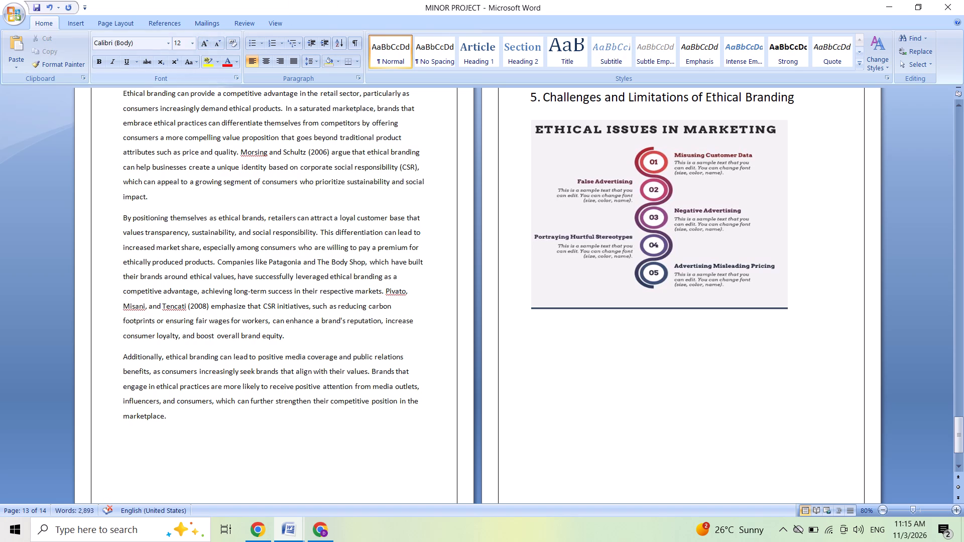
# Reduce the font size of the empty line below the ethical issues picture.
pyautogui.doubleClick(529, 342)
pyautogui.click(215, 47)
pyautogui.click(215, 47)
pyautogui.click(215, 47)
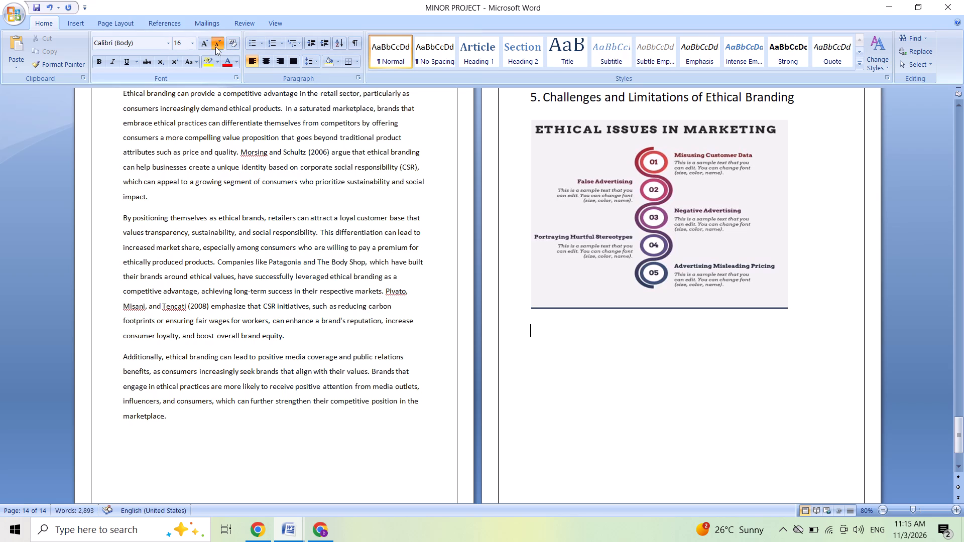
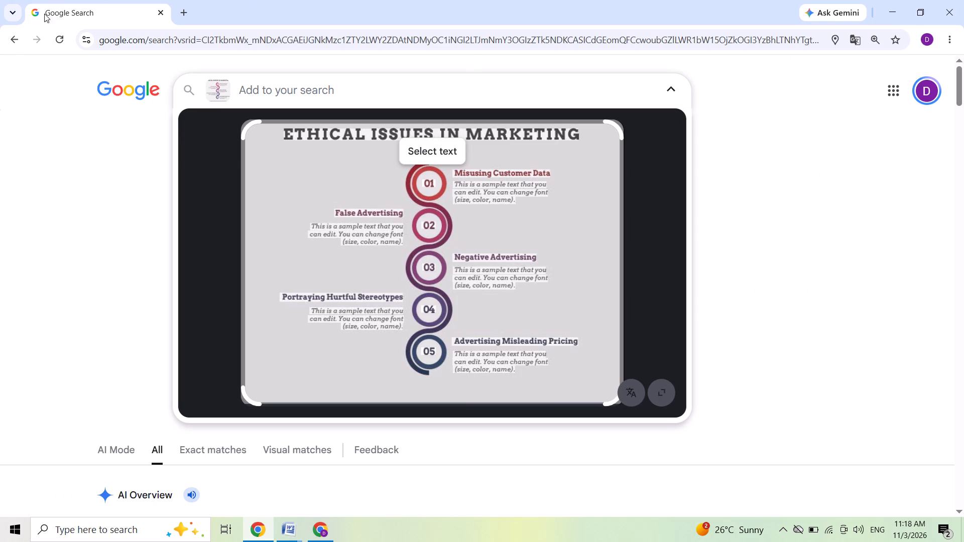
# Replace the previous Google Images search with one for principles of ethical marketing.
pyautogui.click(1, 48)
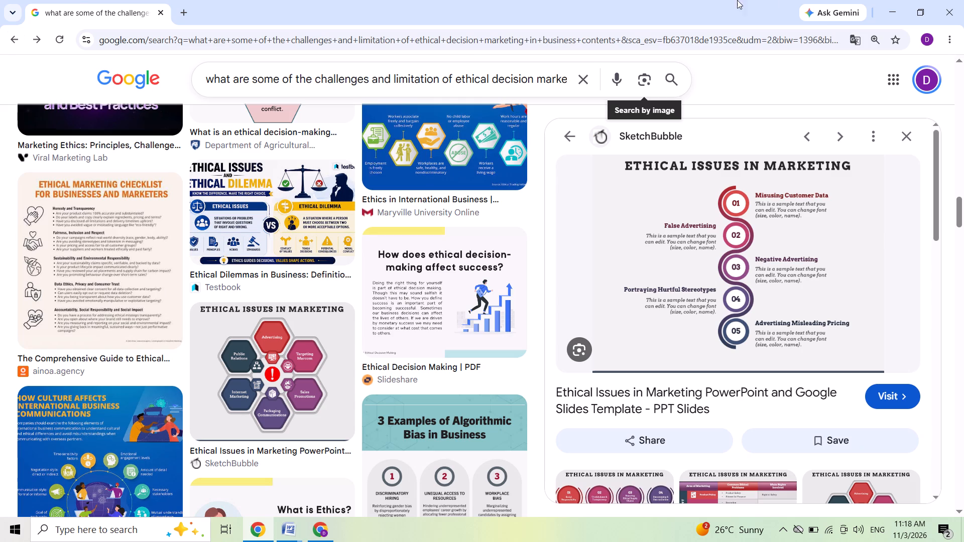
pyautogui.click(588, 75)
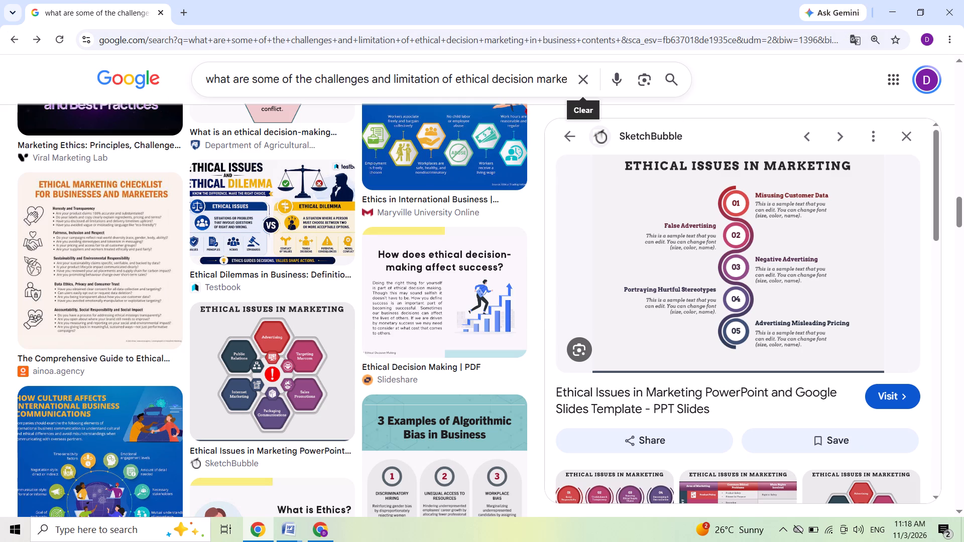
pyautogui.press('BackSpace')
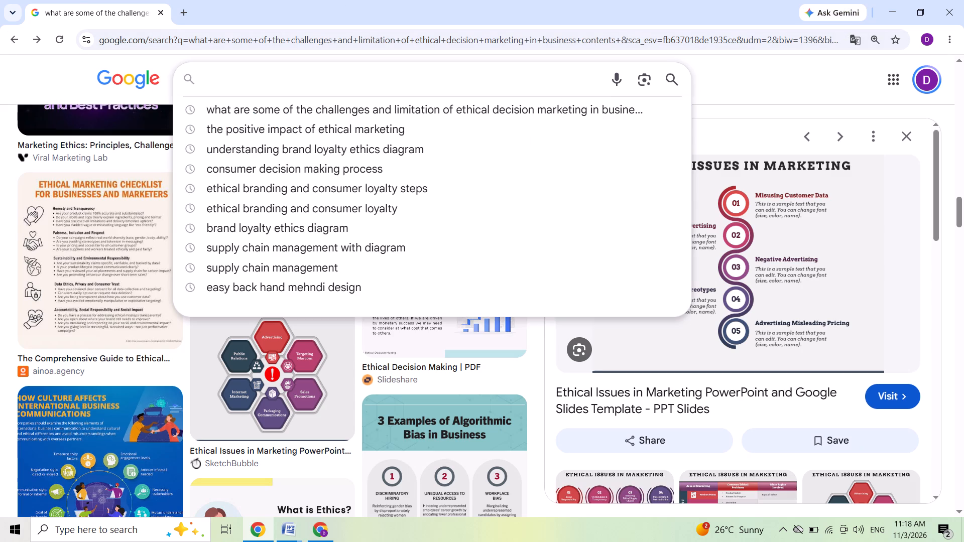
pyautogui.write('princip')
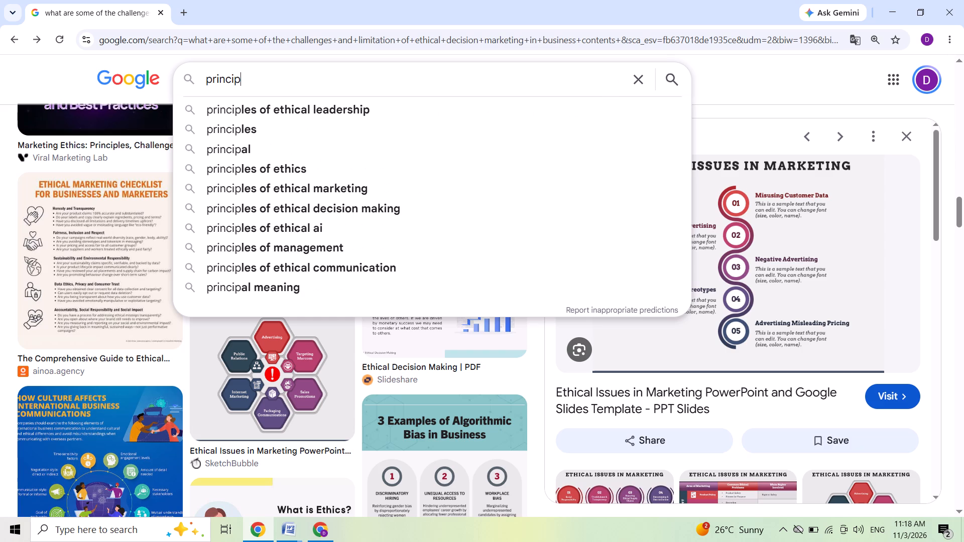
pyautogui.click(421, 185)
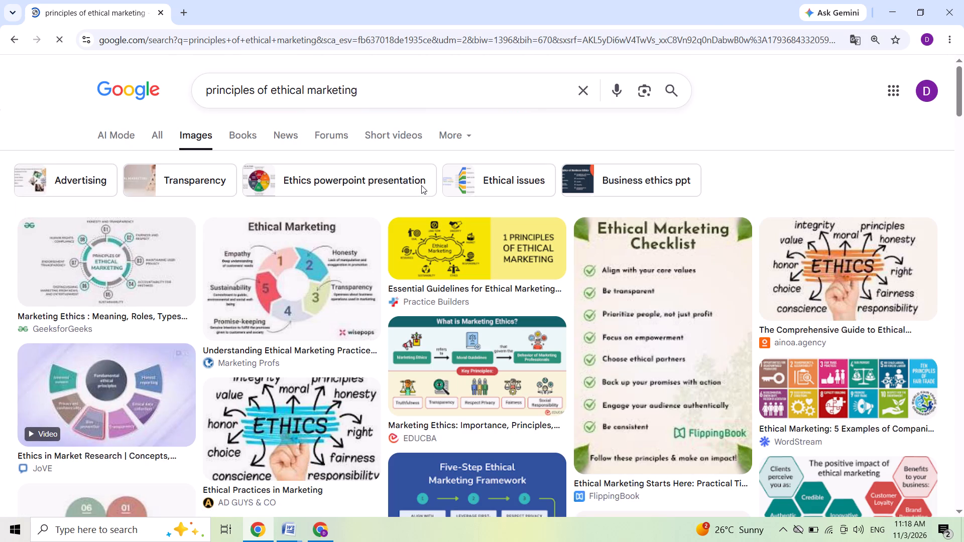
# Capture a rectangular snip of the GeeksforGeeks wheel diagram on principles of ethical marketing from its enlarged preview, using Snipping Tool.
pyautogui.click(55, 224)
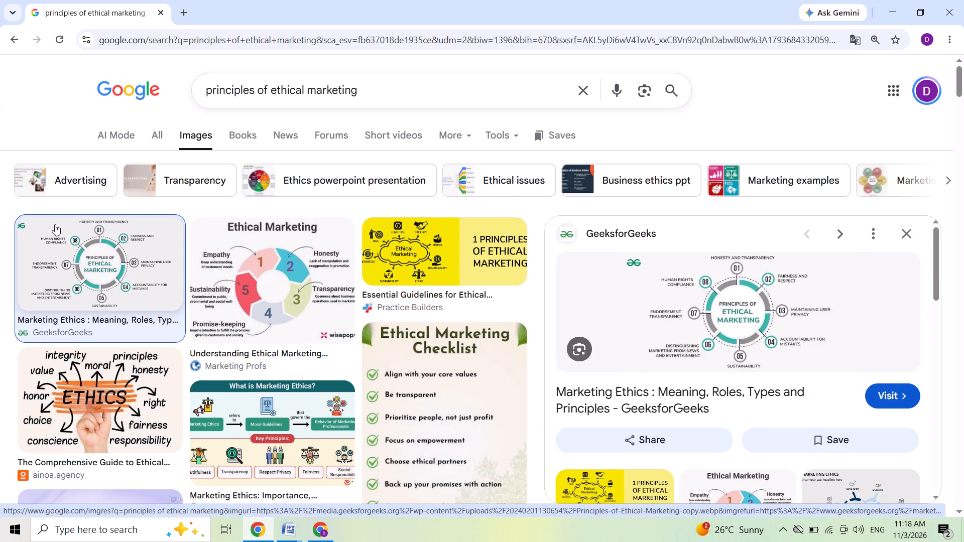
pyautogui.click(64, 412)
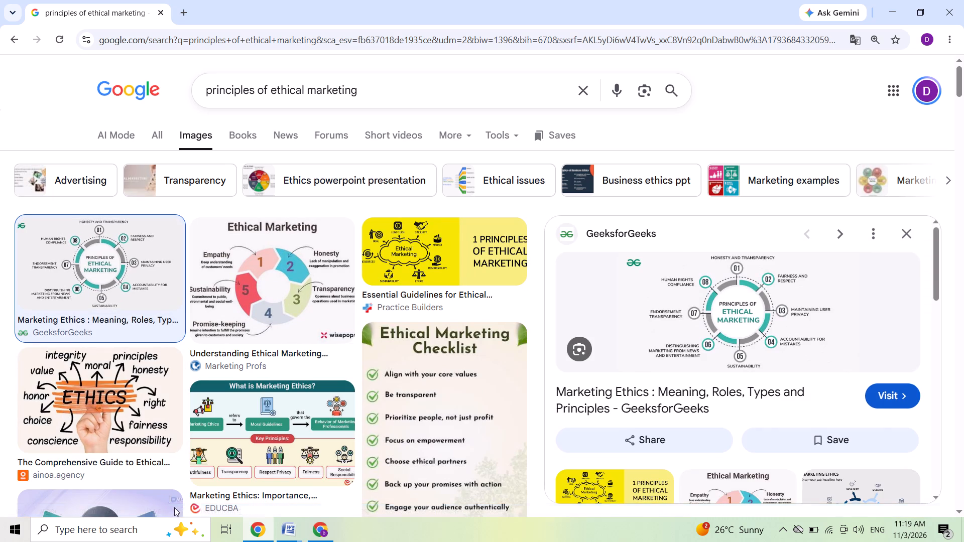
pyautogui.click(110, 541)
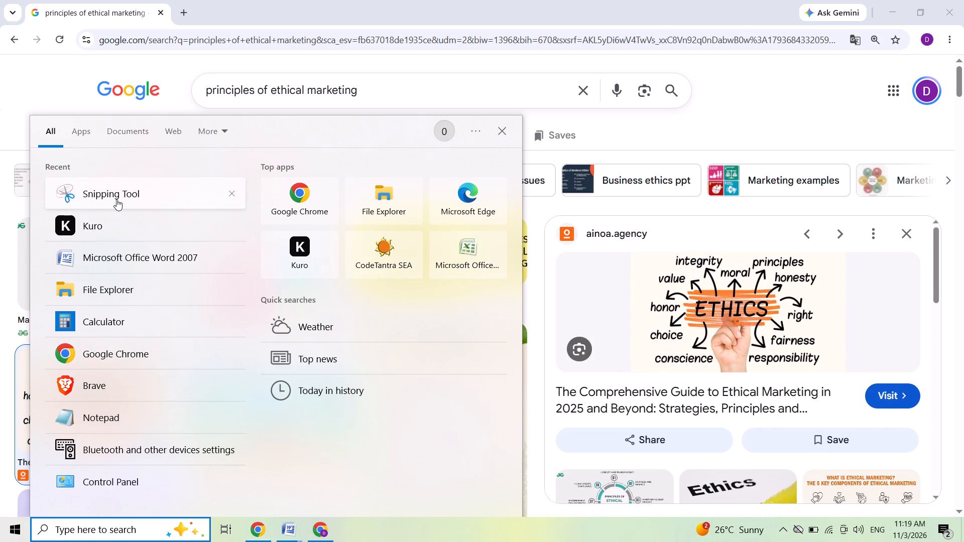
pyautogui.click(116, 199)
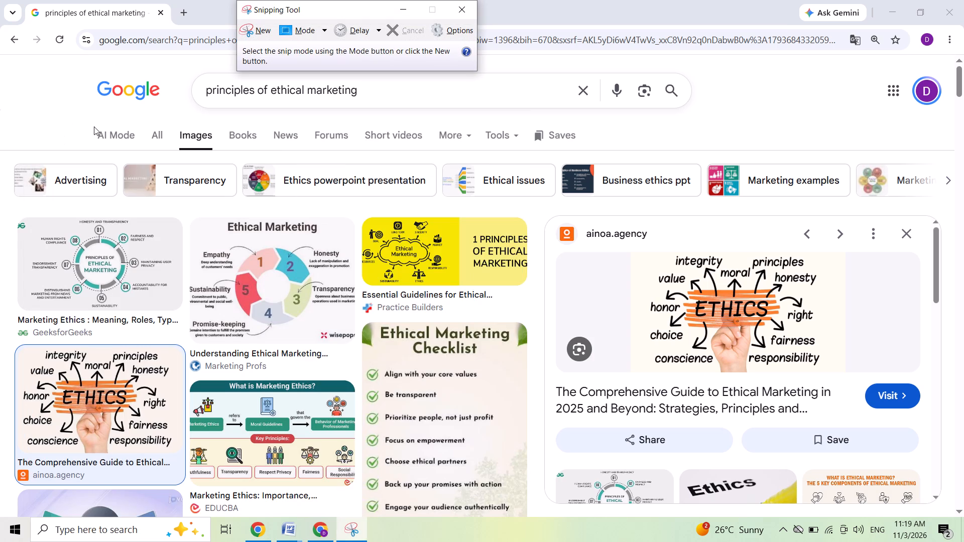
pyautogui.click(99, 232)
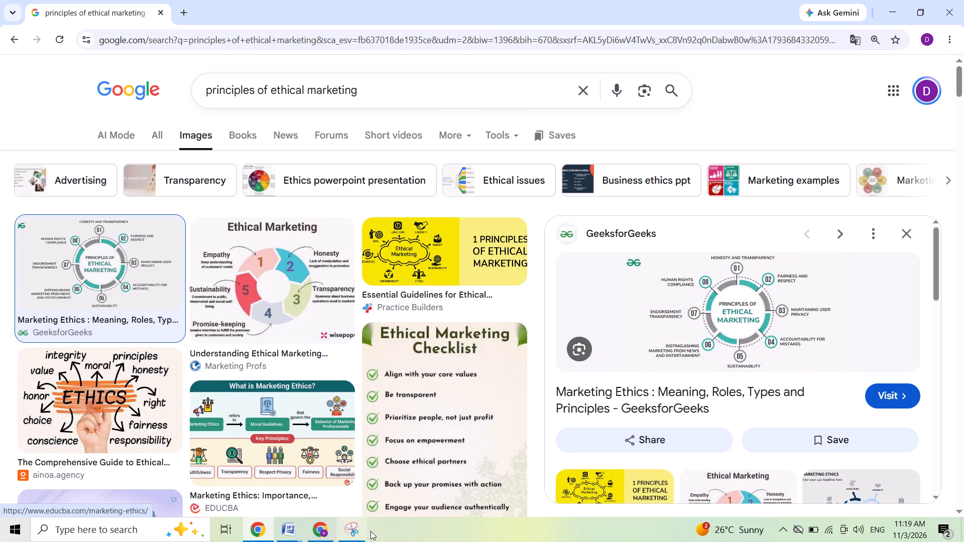
pyautogui.click(356, 535)
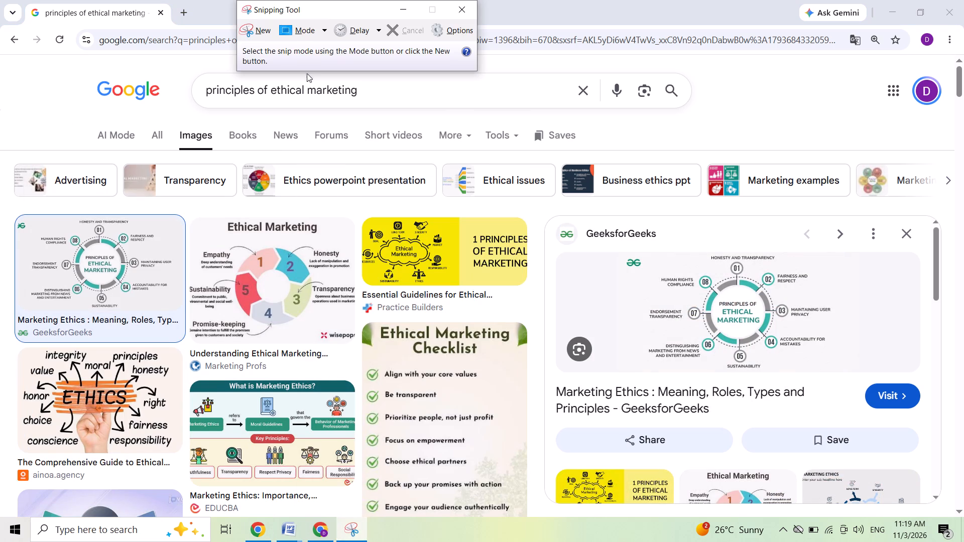
pyautogui.click(299, 34)
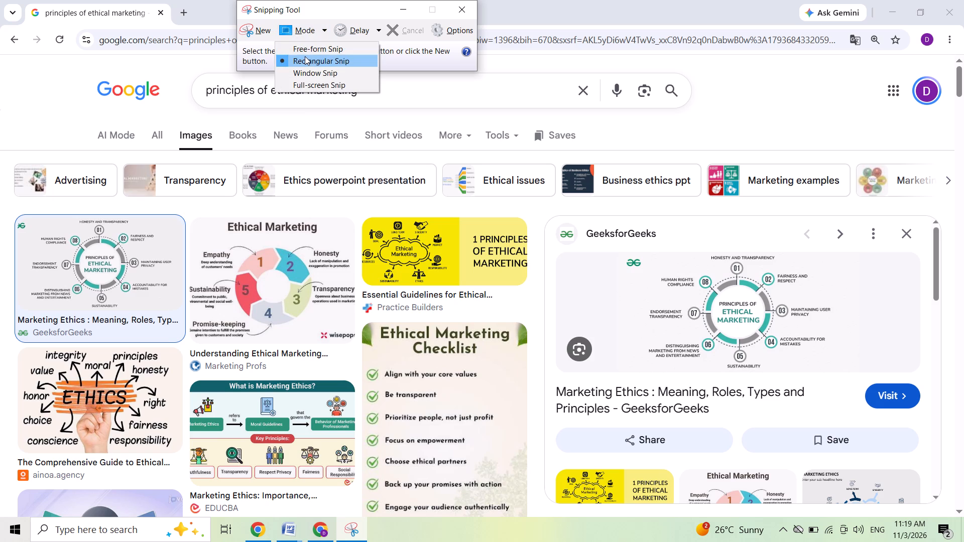
pyautogui.click(305, 56)
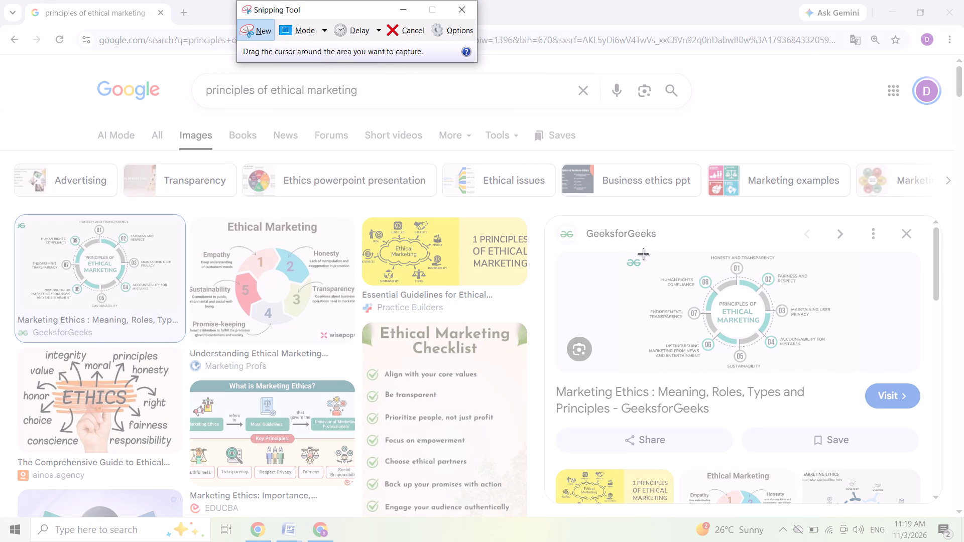
pyautogui.moveTo(643, 253); pyautogui.dragTo(703, 301)
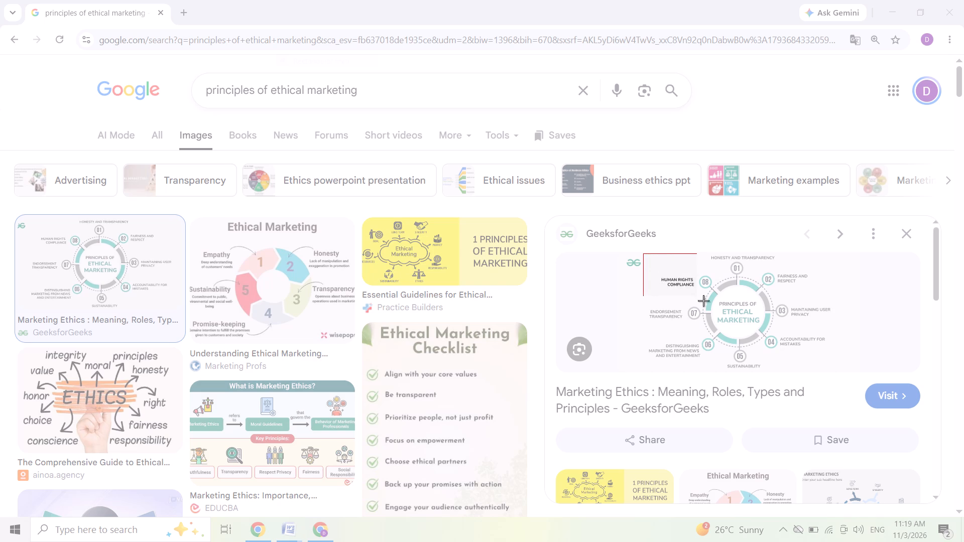
pyautogui.moveTo(703, 301); pyautogui.dragTo(800, 364)
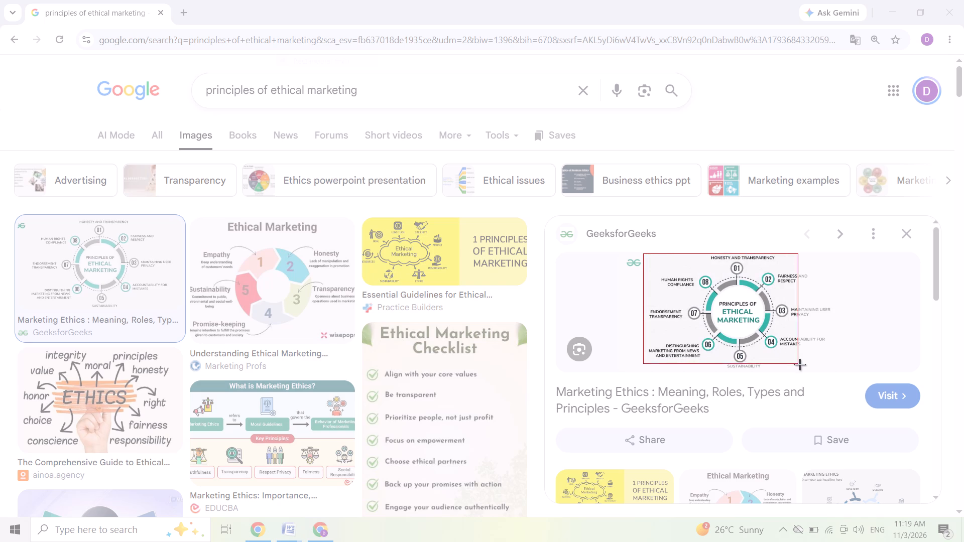
pyautogui.moveTo(800, 364); pyautogui.dragTo(834, 372)
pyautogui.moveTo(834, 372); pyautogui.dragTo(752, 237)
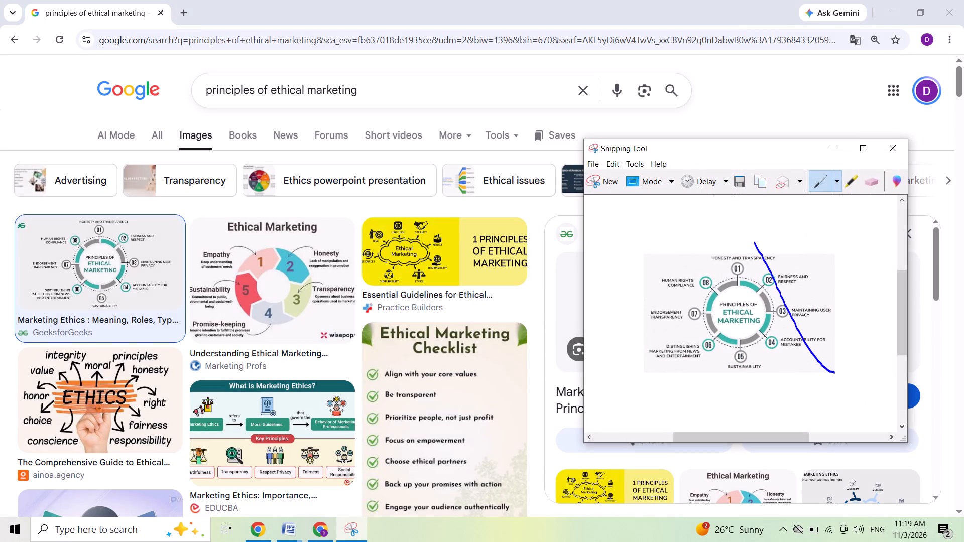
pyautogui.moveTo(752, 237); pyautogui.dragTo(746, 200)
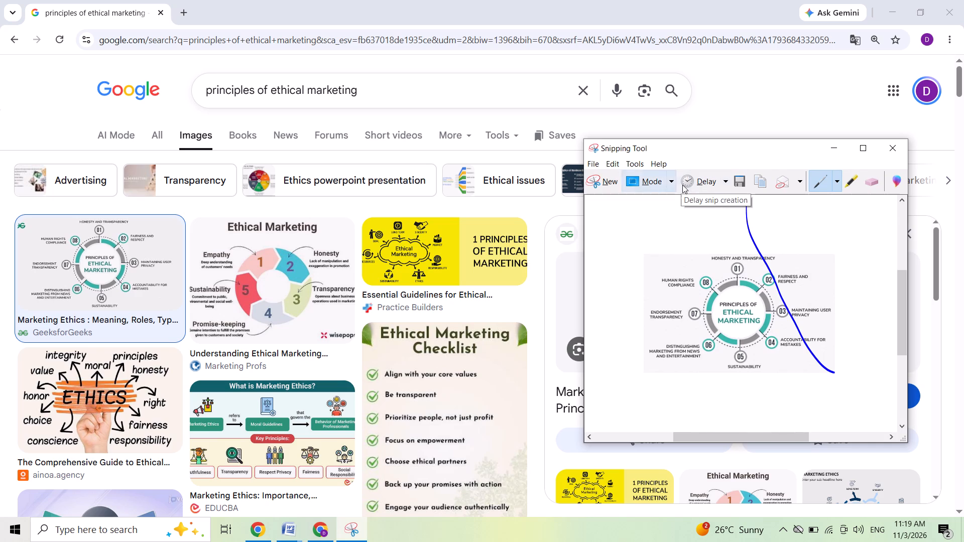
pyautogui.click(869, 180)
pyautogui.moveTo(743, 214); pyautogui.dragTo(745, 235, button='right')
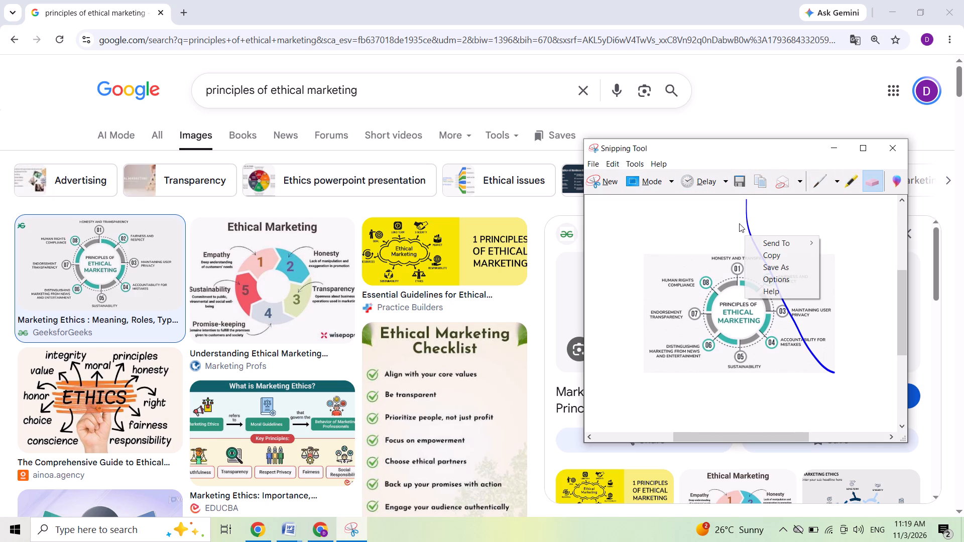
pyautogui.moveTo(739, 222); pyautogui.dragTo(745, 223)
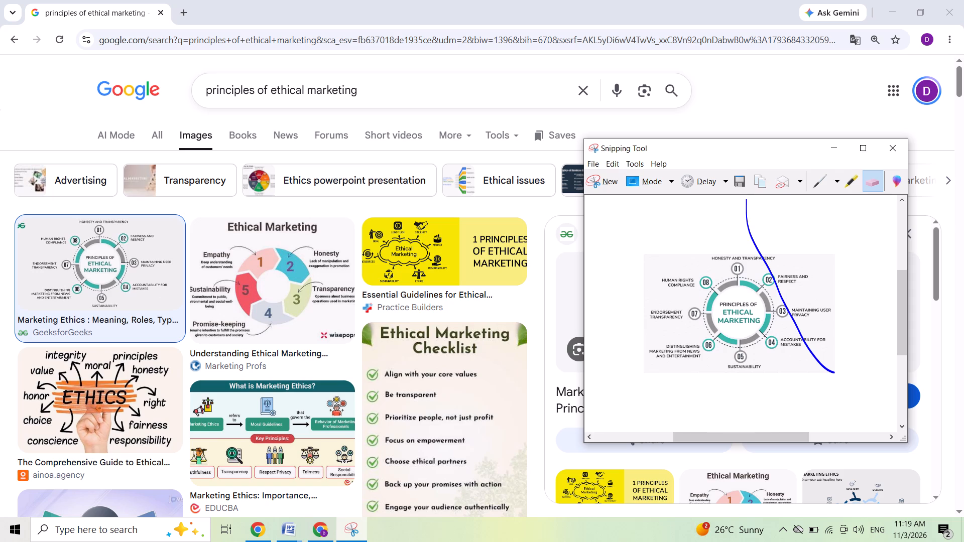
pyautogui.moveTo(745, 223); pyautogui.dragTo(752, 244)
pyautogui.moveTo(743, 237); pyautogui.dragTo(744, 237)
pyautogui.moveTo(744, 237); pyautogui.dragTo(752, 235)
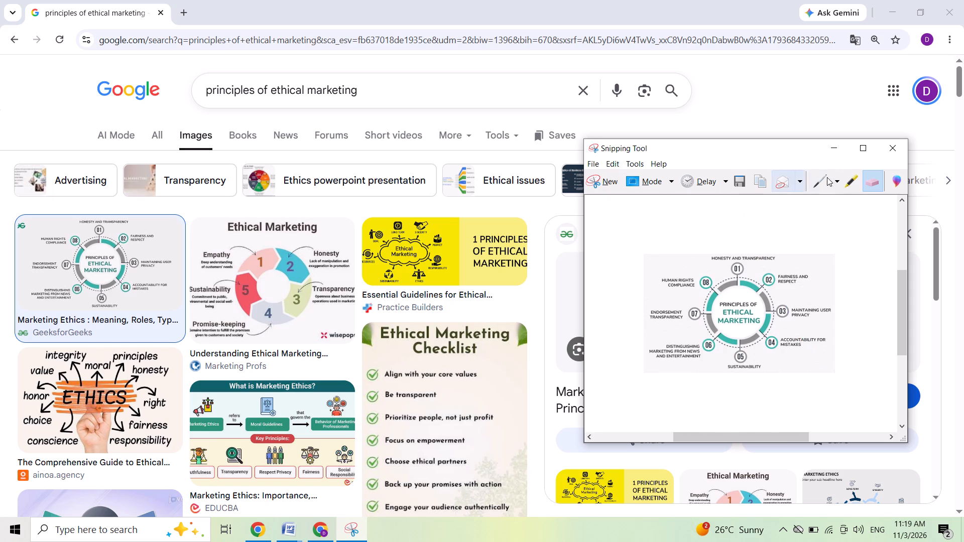
# Save the snip as a JPEG file named aaa in the Pictures folder, closing Snipping Tool.
pyautogui.click(896, 148)
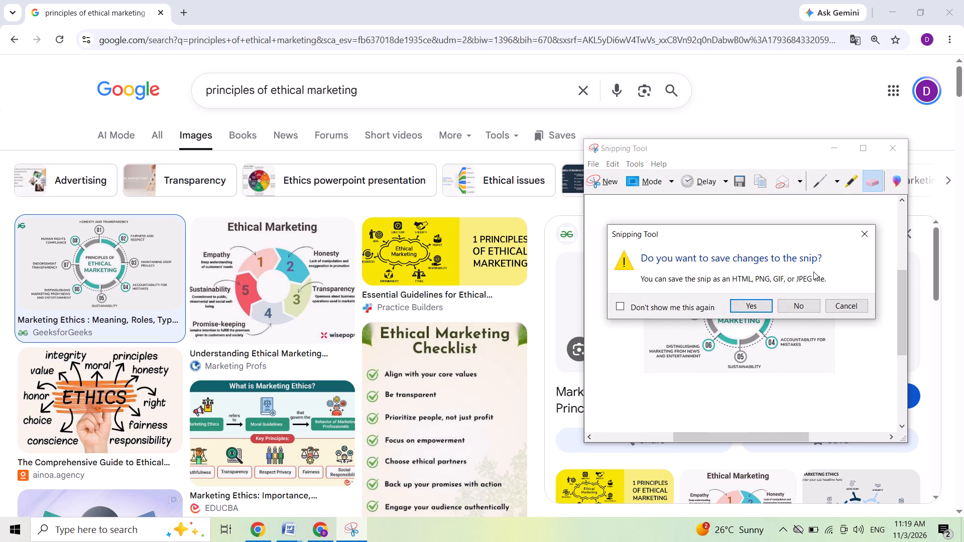
pyautogui.click(757, 306)
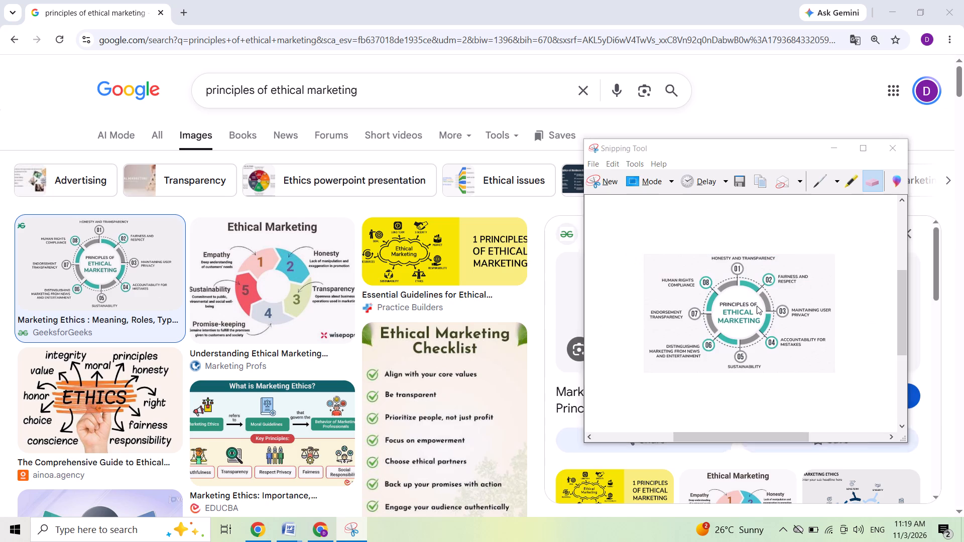
pyautogui.write('aaa')
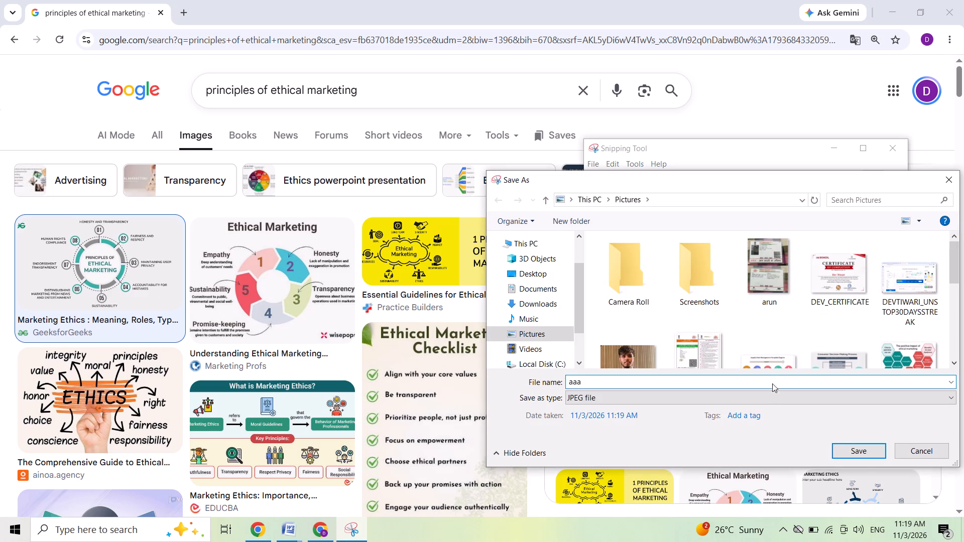
pyautogui.click(863, 443)
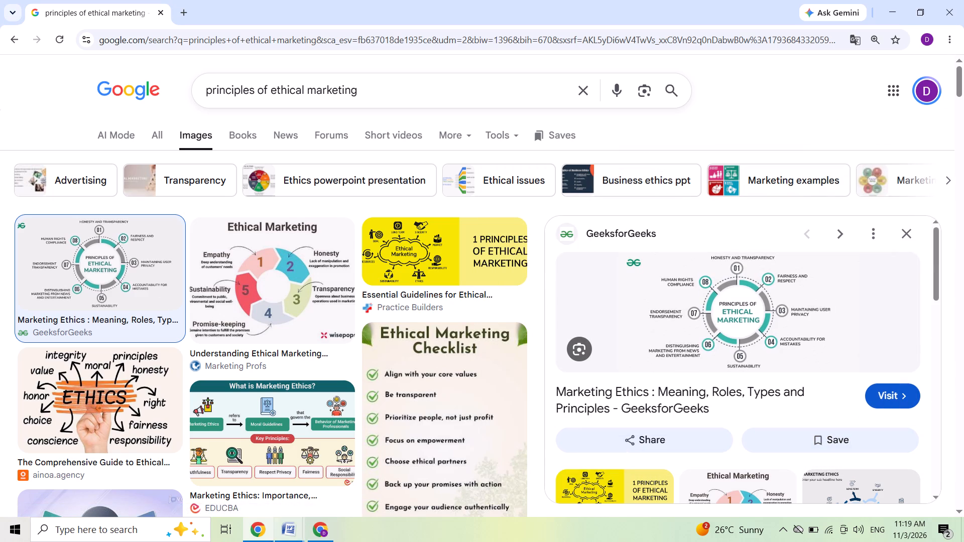
# Switch to the MINOR PROJECT document in Word and start a new line after the last page's paragraph ending in "backlash from loyal customers".
pyautogui.click(287, 536)
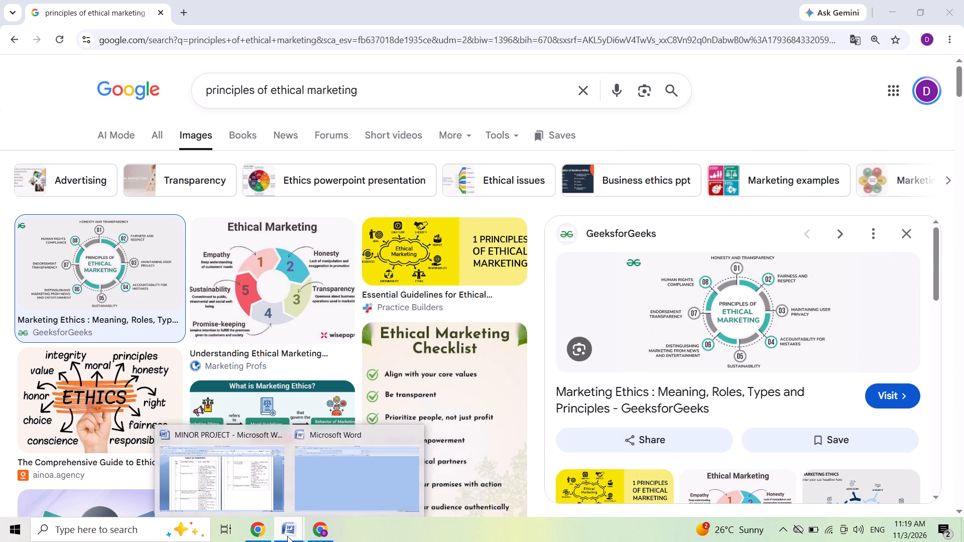
pyautogui.click(285, 493)
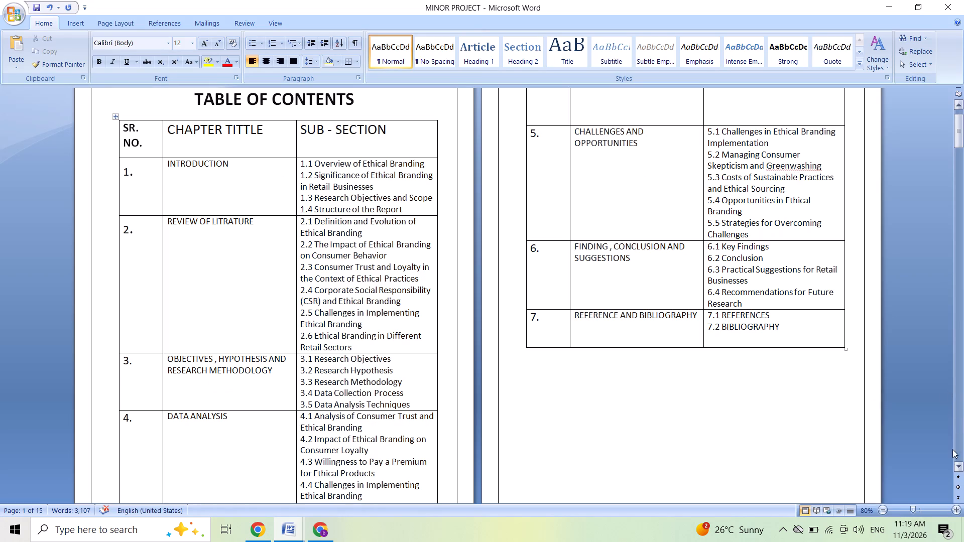
pyautogui.rightClick(959, 461)
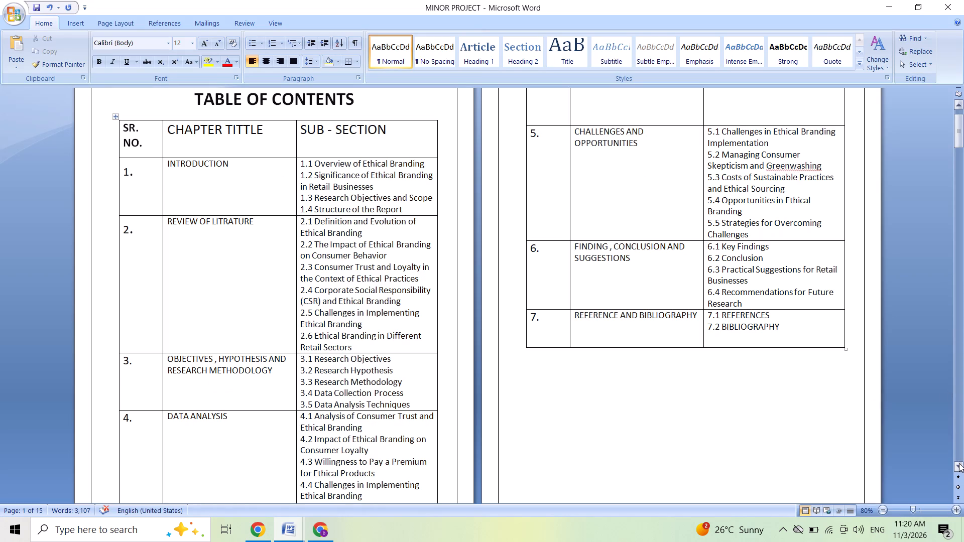
pyautogui.rightClick(959, 464)
pyautogui.click(959, 463)
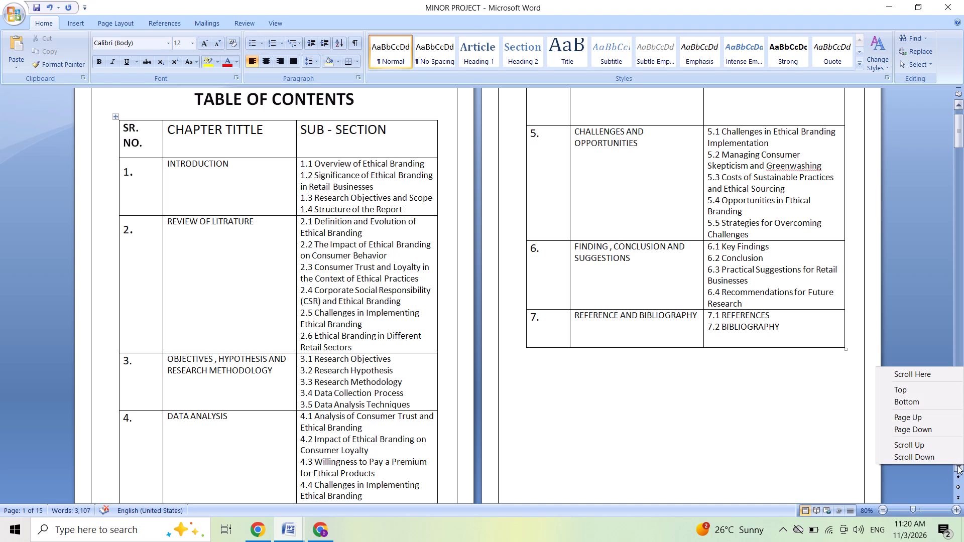
pyautogui.click(926, 483)
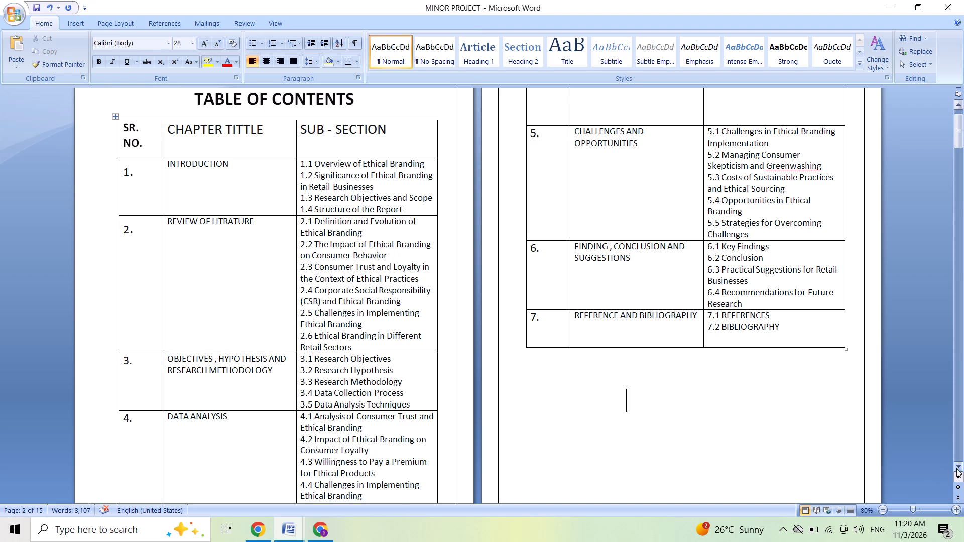
pyautogui.click(956, 468)
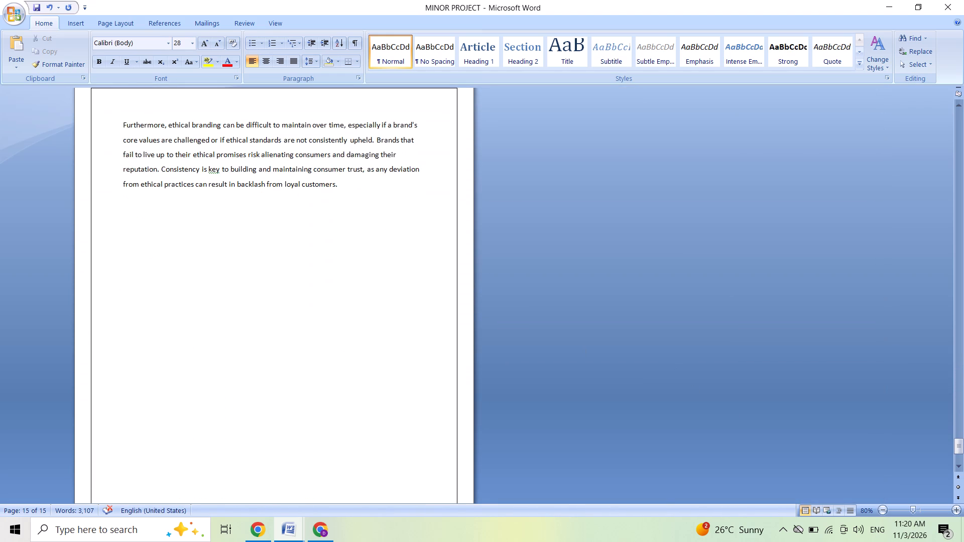
pyautogui.click(344, 189)
pyautogui.press('Return')
# Indent the empty line below the closing paragraph with 15 spaces.
pyautogui.press('space')
pyautogui.press('space')
pyautogui.press('space')
pyautogui.press('space')
pyautogui.press('space')
pyautogui.press('space')
pyautogui.press('space')
pyautogui.press('space')
pyautogui.press('space')
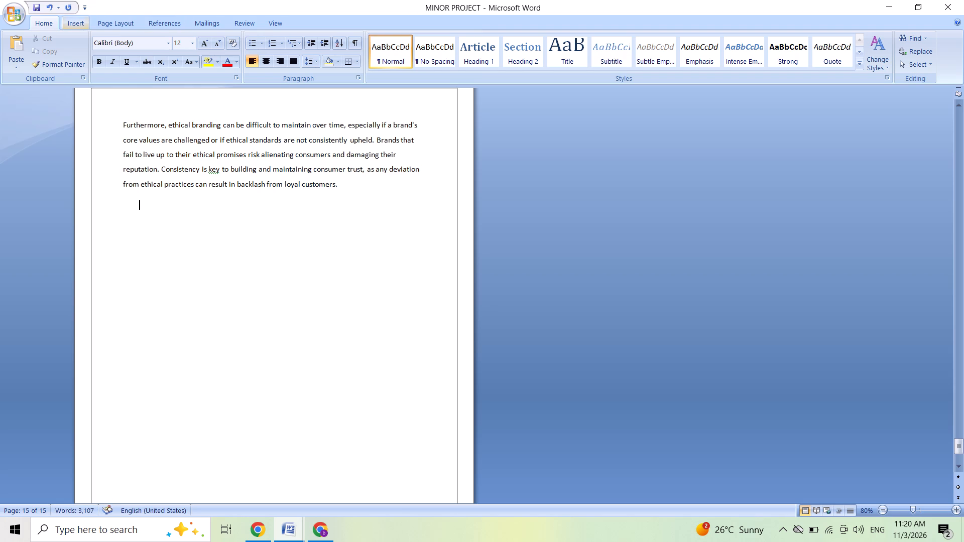
pyautogui.press('space')
pyautogui.press('space')
pyautogui.press('space')
pyautogui.press('space')
pyautogui.press('space')
pyautogui.press('space')
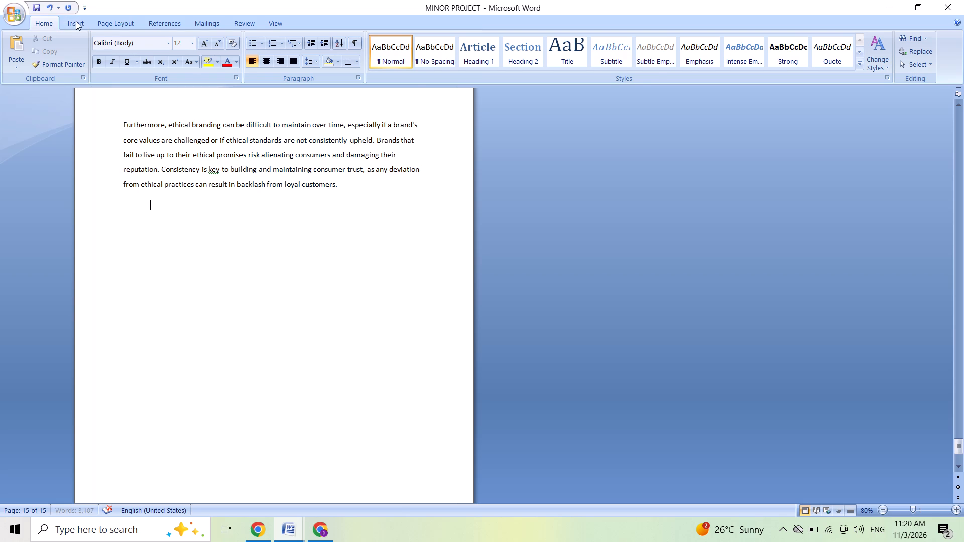
# Insert the picture aaa from the Pictures folder on the indented line below the closing paragraph.
pyautogui.click(75, 21)
pyautogui.click(136, 54)
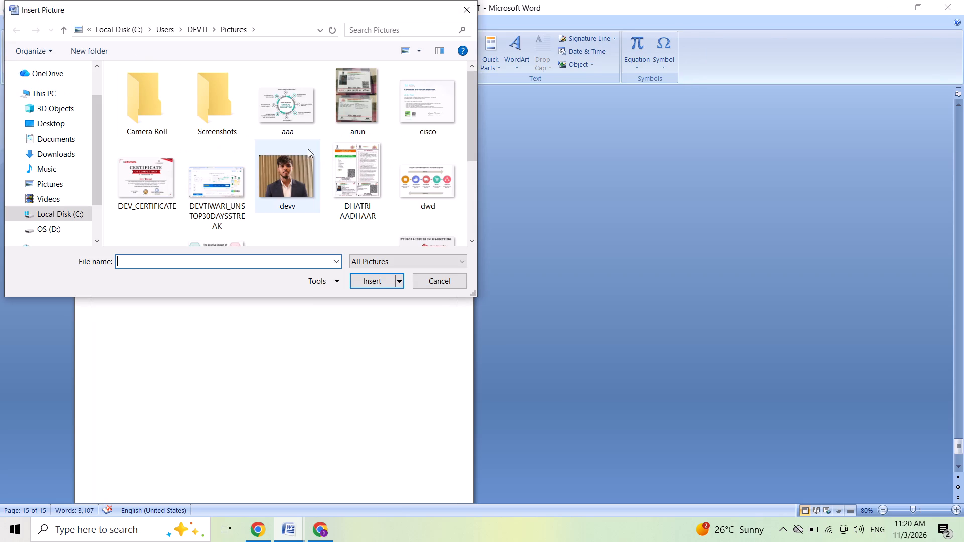
pyautogui.click(283, 126)
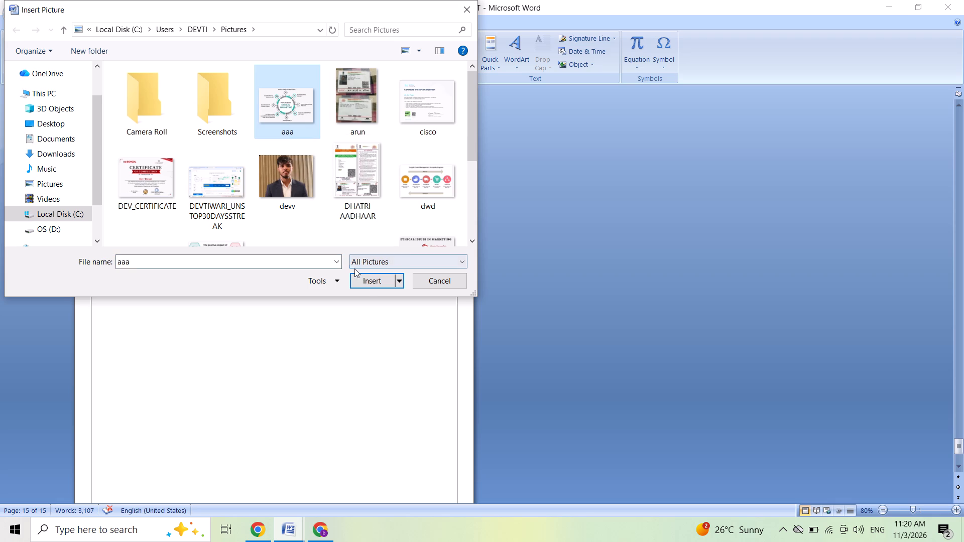
pyautogui.click(365, 283)
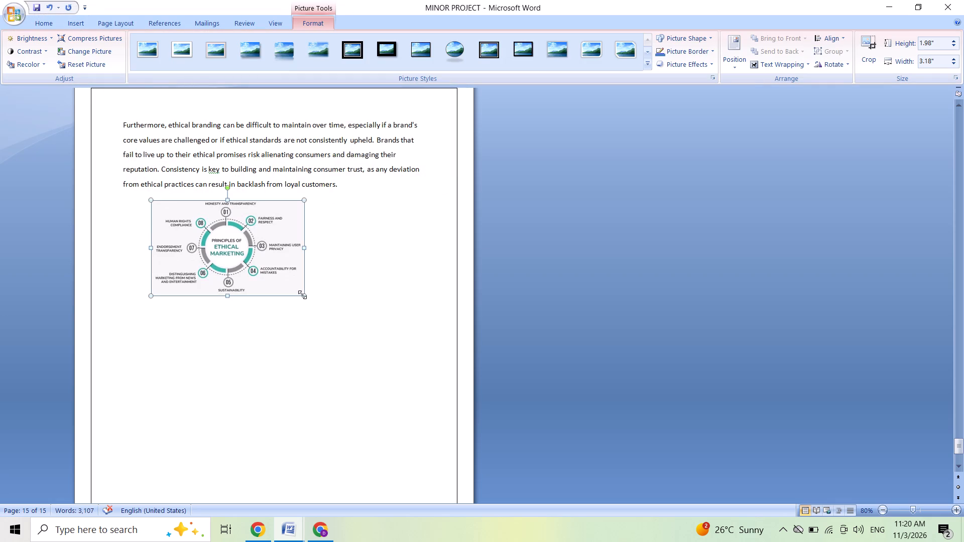
# Enlarge the ethical marketing diagram proportionally to about 4.6" wide by 2.88" high.
pyautogui.moveTo(302, 295); pyautogui.dragTo(352, 338)
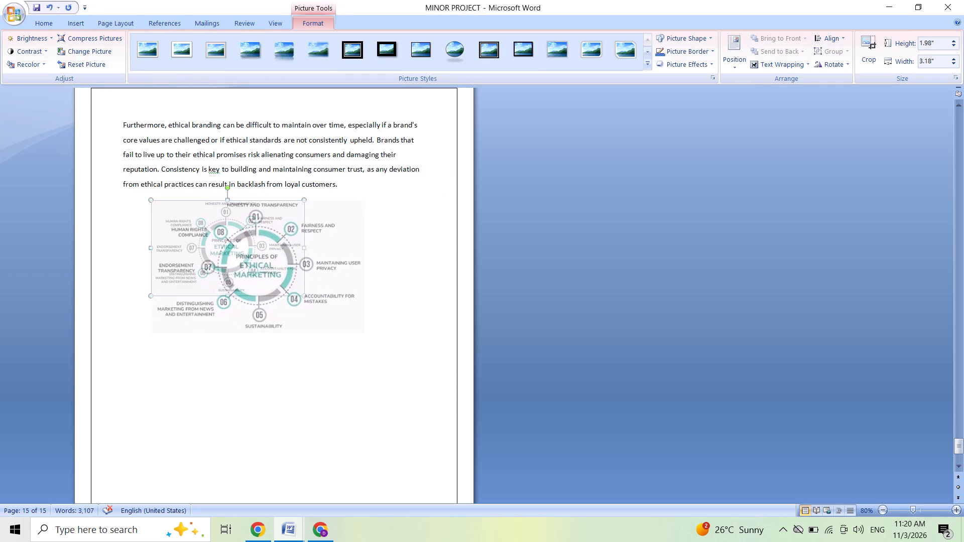
pyautogui.moveTo(352, 338); pyautogui.dragTo(354, 339)
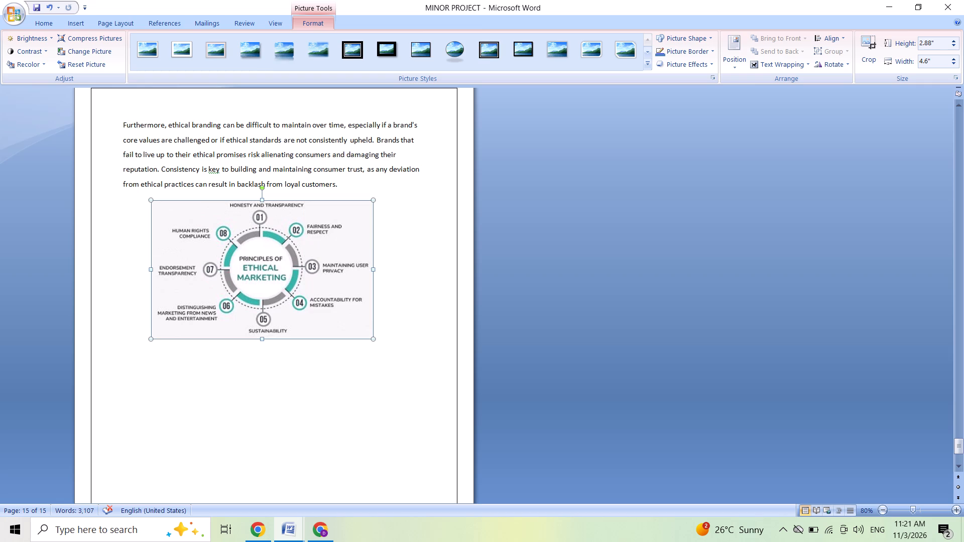
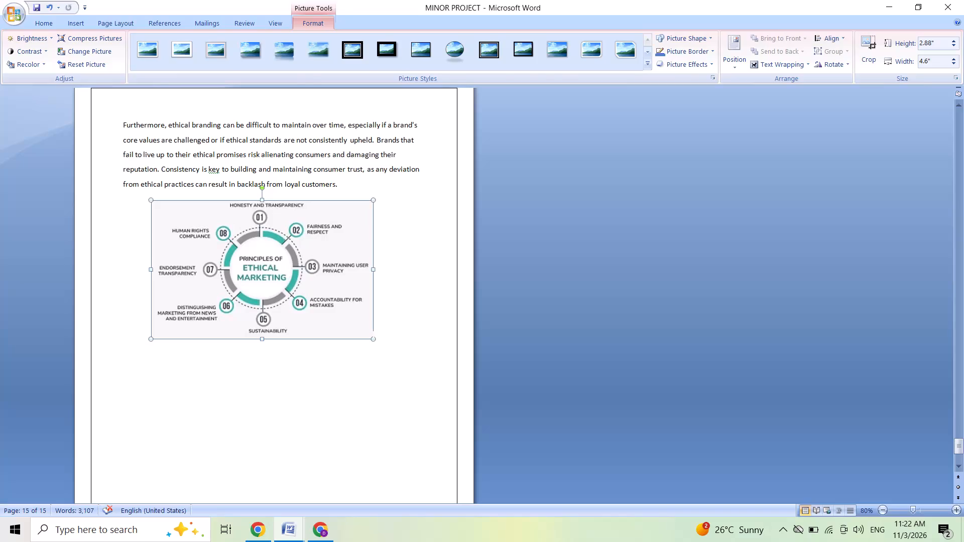
# Paste the copied Conclusion section on a new line below the ethical marketing diagram.
pyautogui.press('Return')
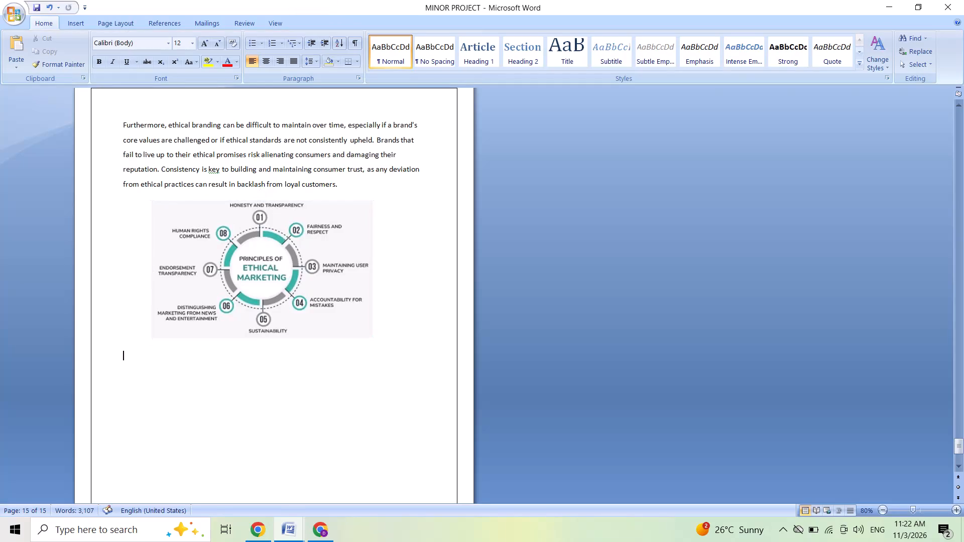
pyautogui.hotkey('ctrl', 'v')
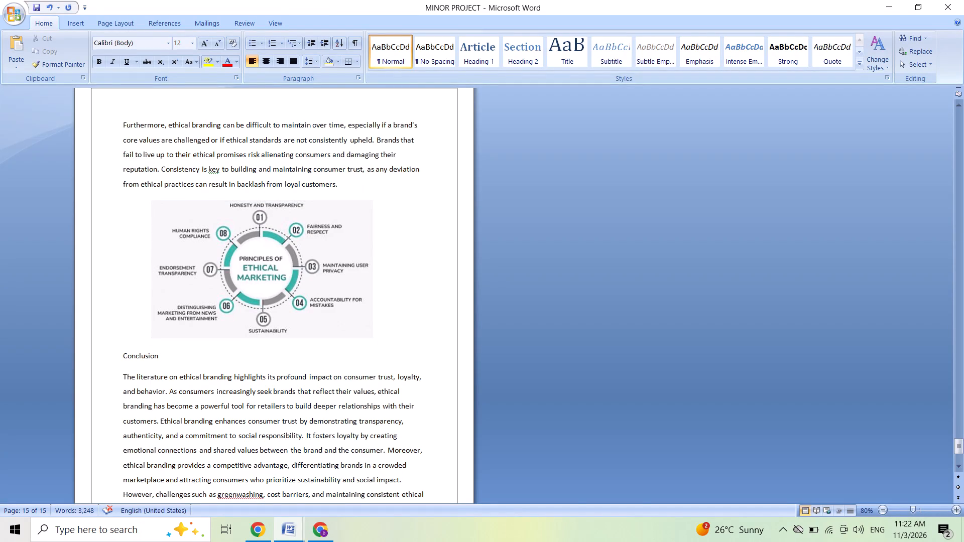
# Format the "Conclusion" heading below the diagram as 18 pt bold.
pyautogui.moveTo(123, 353); pyautogui.dragTo(160, 356)
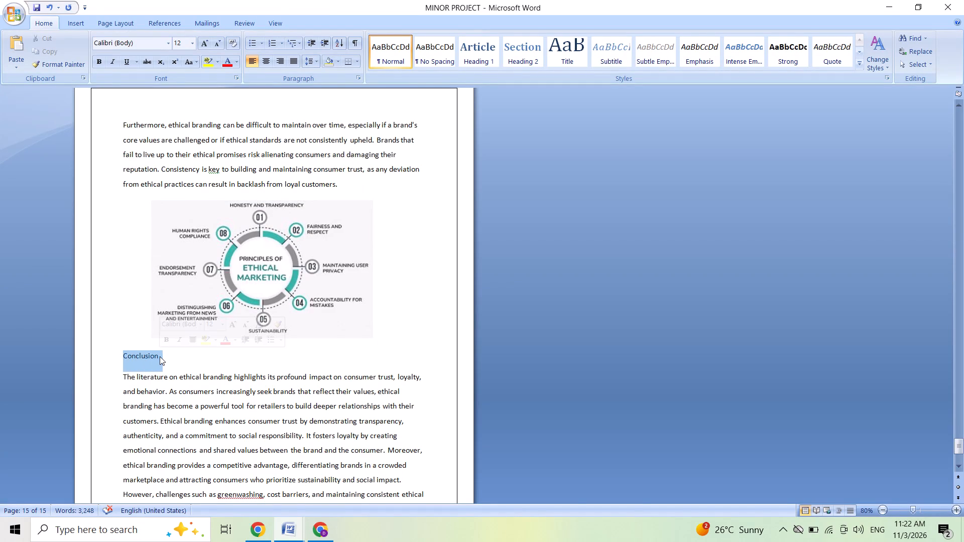
pyautogui.click(227, 326)
pyautogui.click(227, 326)
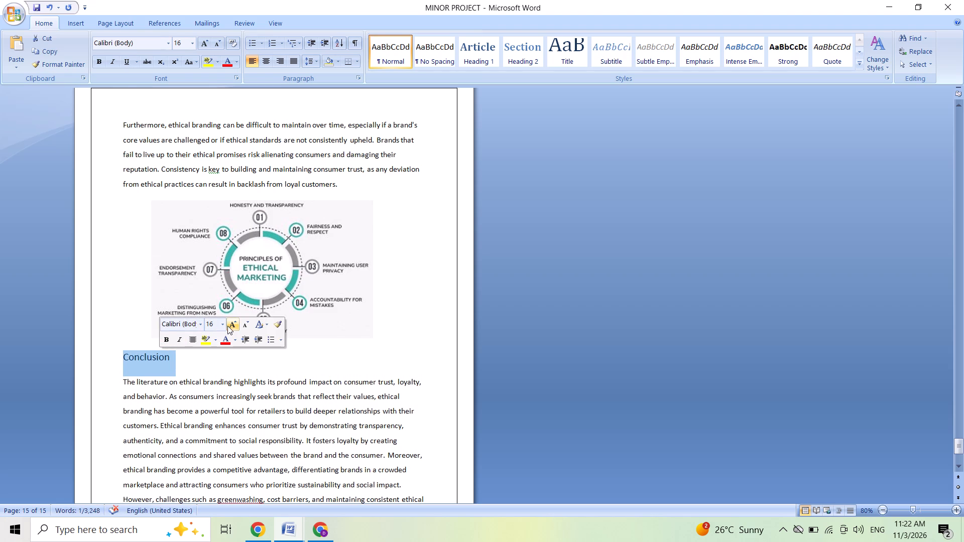
pyautogui.click(227, 326)
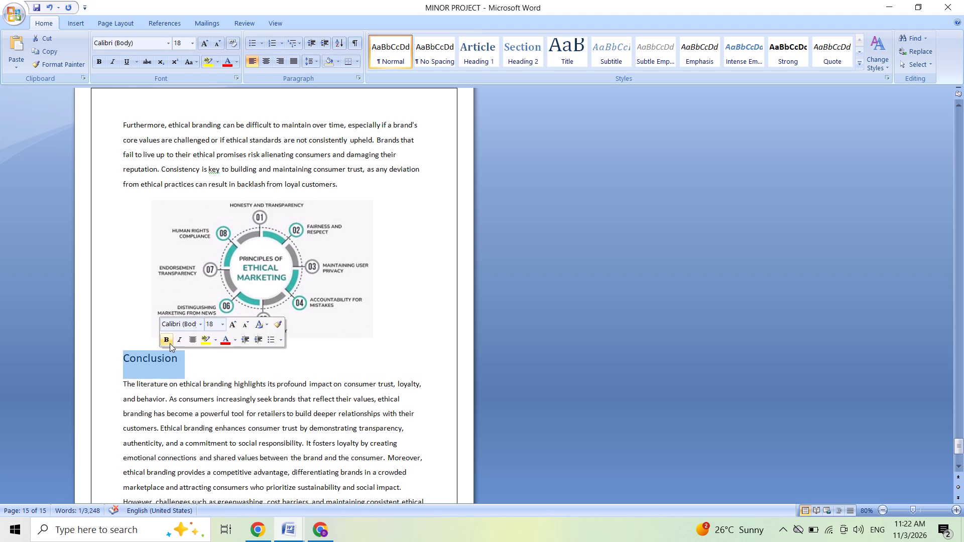
pyautogui.click(169, 343)
# Insert a blank page between the ethical marketing diagram and the Conclusion heading.
pyautogui.click(437, 336)
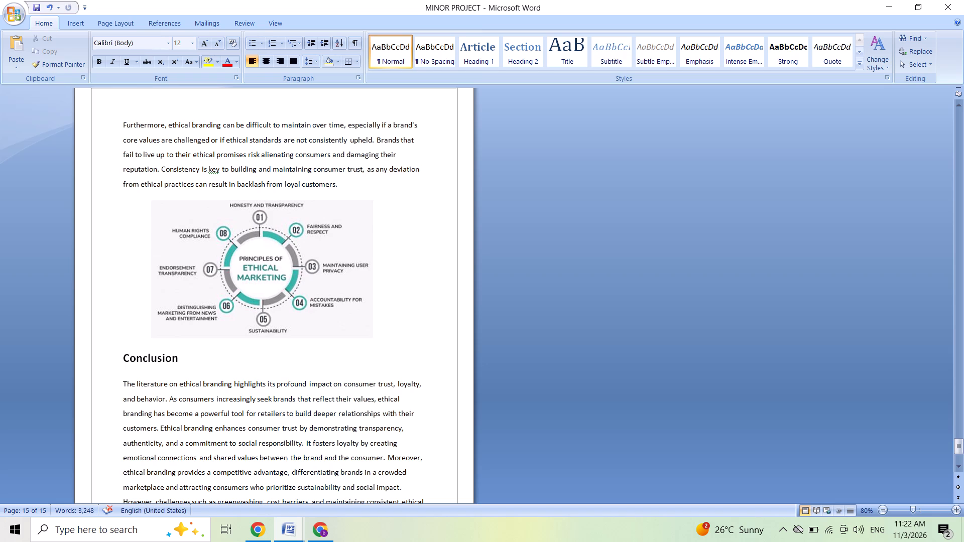
pyautogui.click(74, 21)
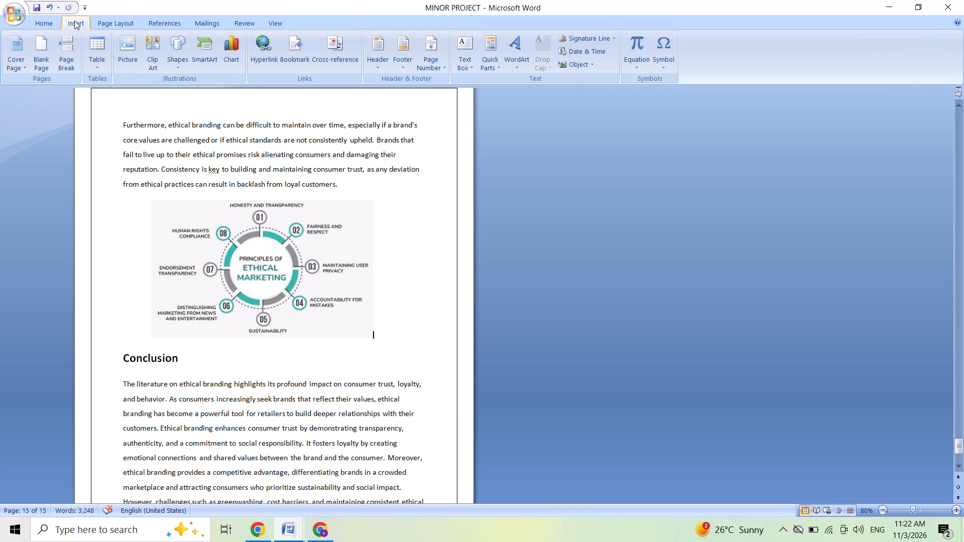
pyautogui.click(43, 53)
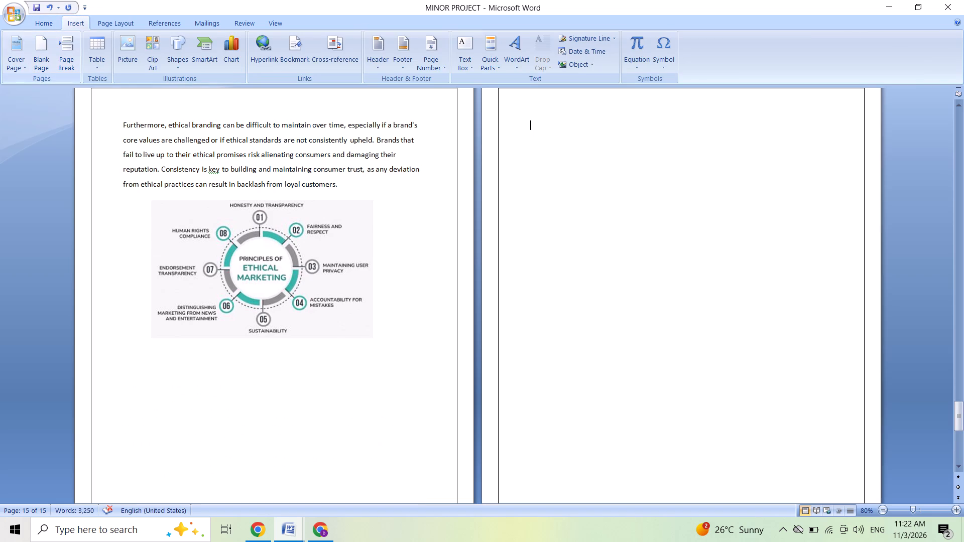
# Set the text format at the top of the new blank page to 22 pt, bold and underlined.
pyautogui.click(543, 119)
pyautogui.click(37, 22)
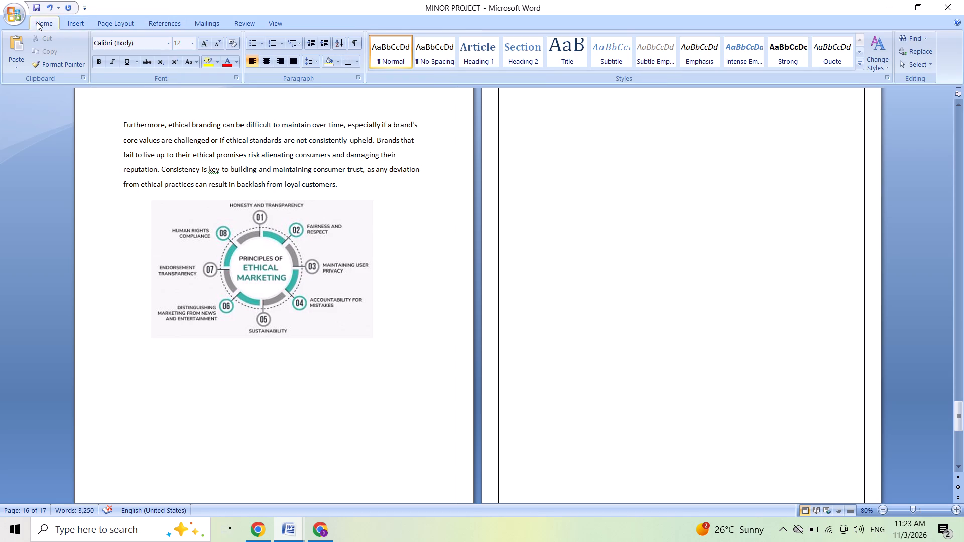
pyautogui.tripleClick(209, 40)
pyautogui.tripleClick(209, 40)
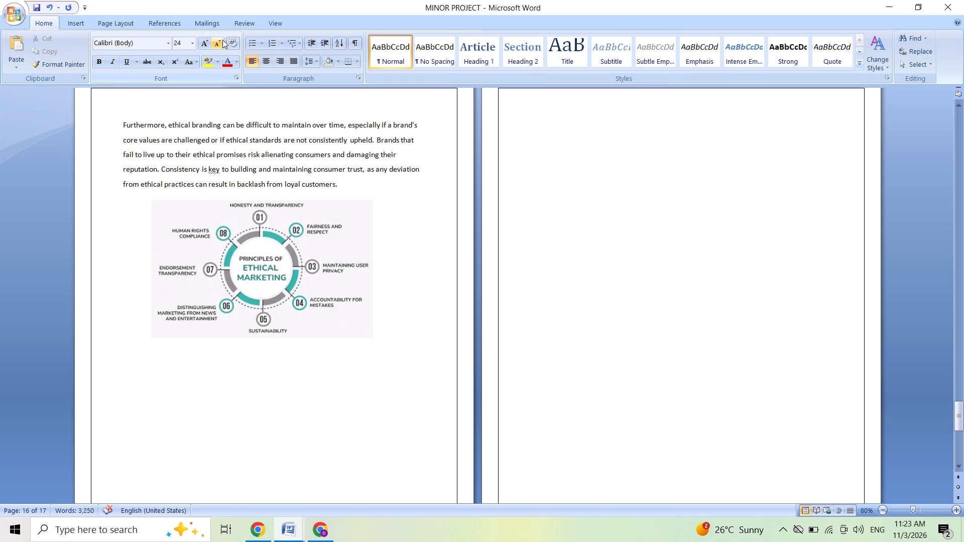
pyautogui.click(222, 43)
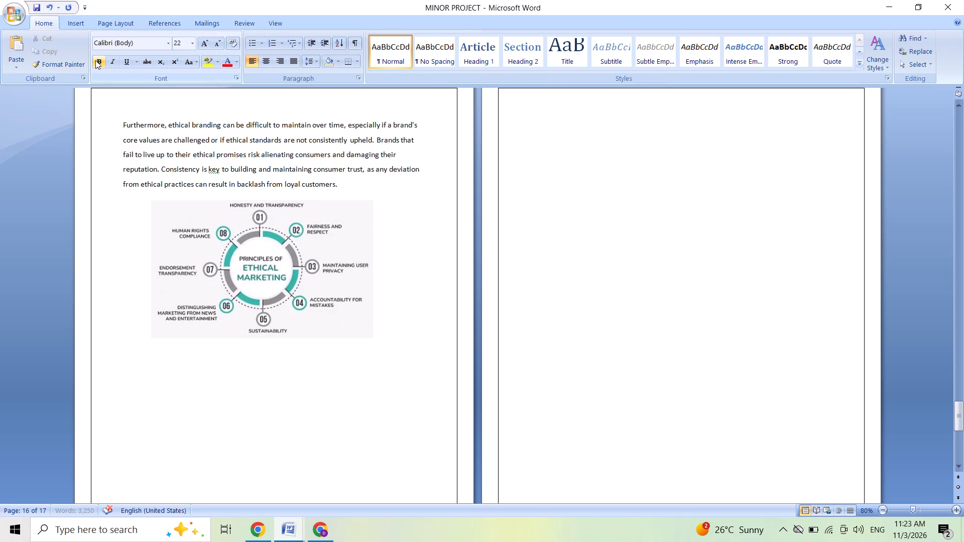
pyautogui.click(95, 60)
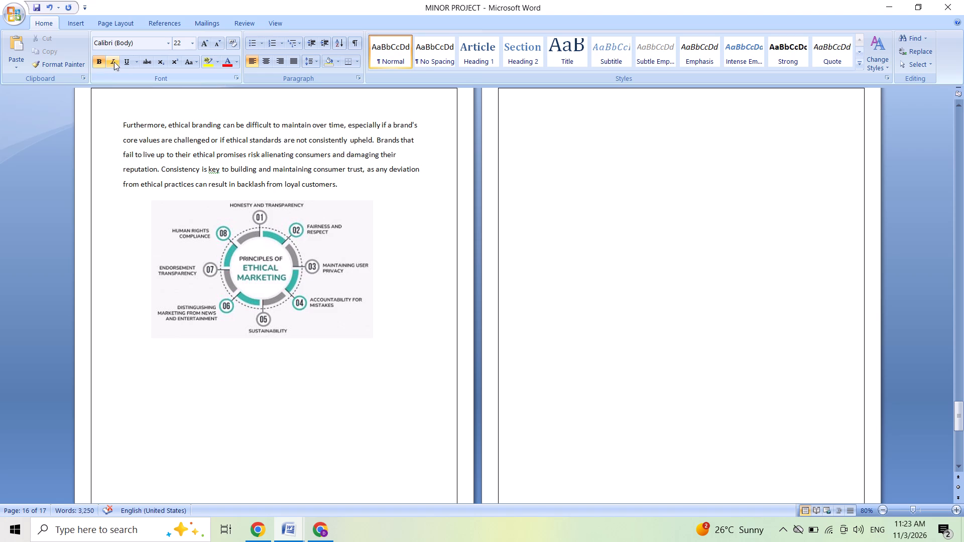
pyautogui.click(126, 62)
# Write the heading "OBJECTIVES, HYPOTHESIS AND RESEARCH METHODOLOGY" at the top of the blank page.
pyautogui.press('o')
pyautogui.press('BackSpace')
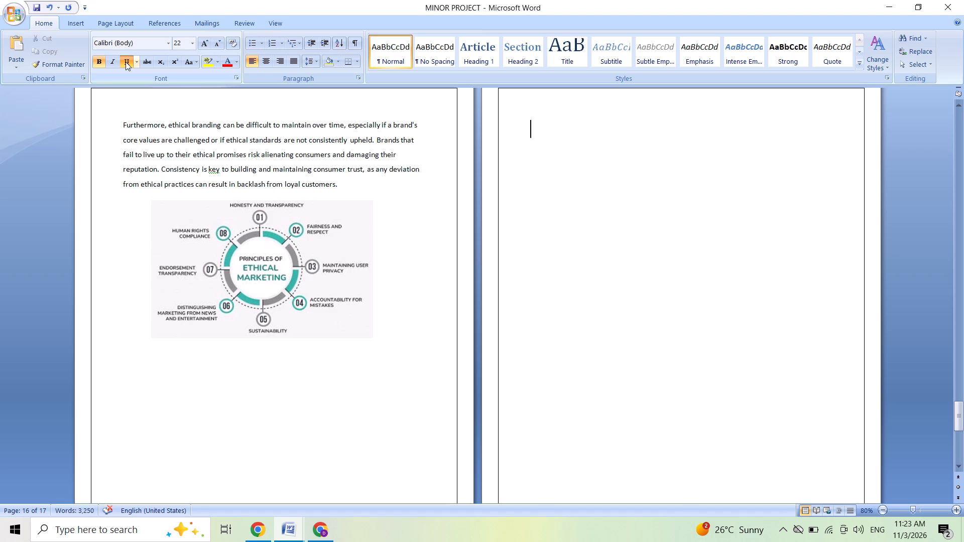
pyautogui.press('o')
pyautogui.press('b')
pyautogui.write('JE')
pyautogui.write('CTI')
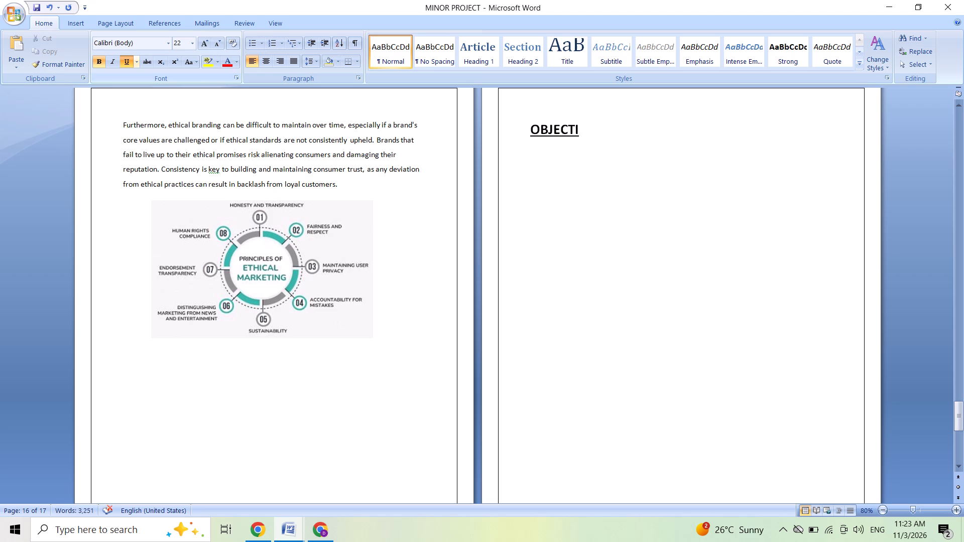
pyautogui.write('VE')
pyautogui.press('s')
pyautogui.write(',')
pyautogui.press('space')
pyautogui.press('h')
pyautogui.write('YP')
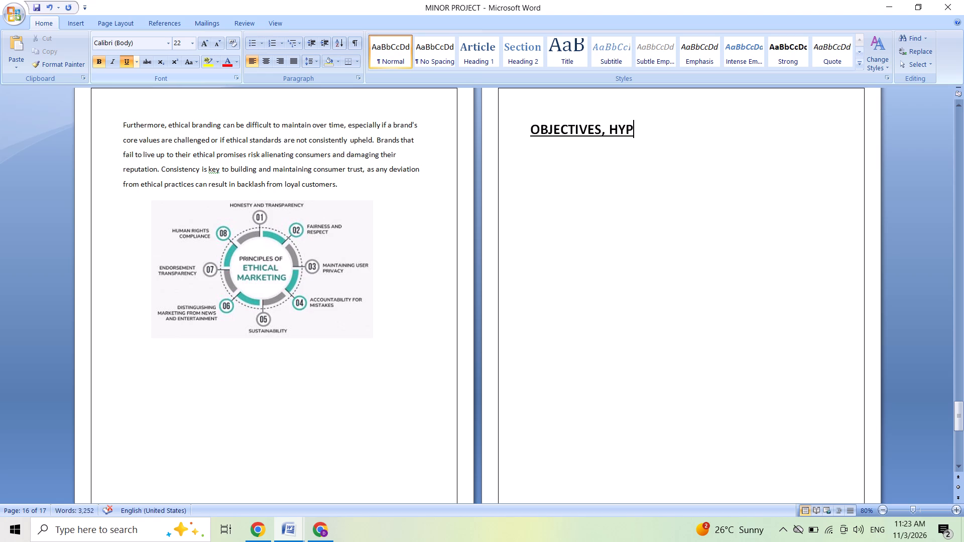
pyautogui.press('o')
pyautogui.write('THESID')
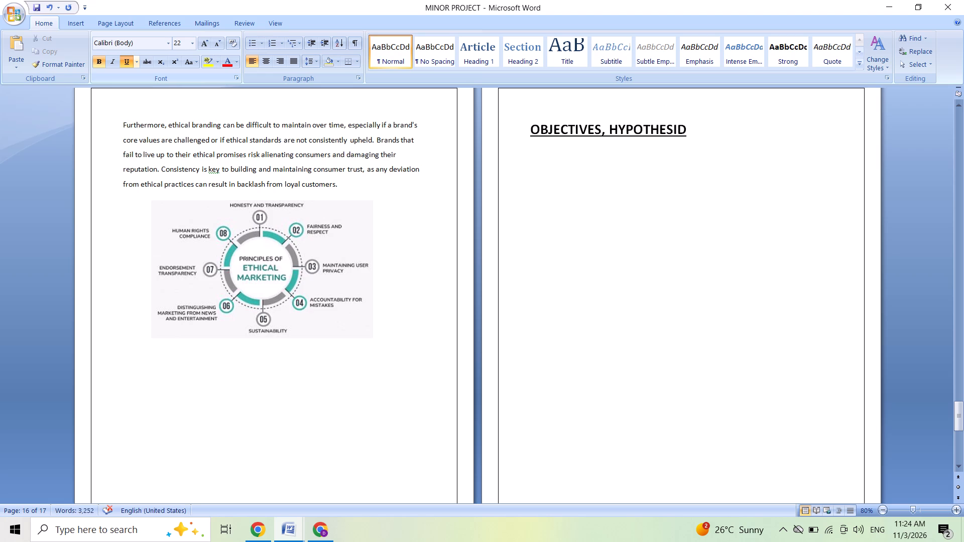
pyautogui.press('BackSpace')
pyautogui.write('S')
pyautogui.press('space')
pyautogui.write('AND')
pyautogui.press('space')
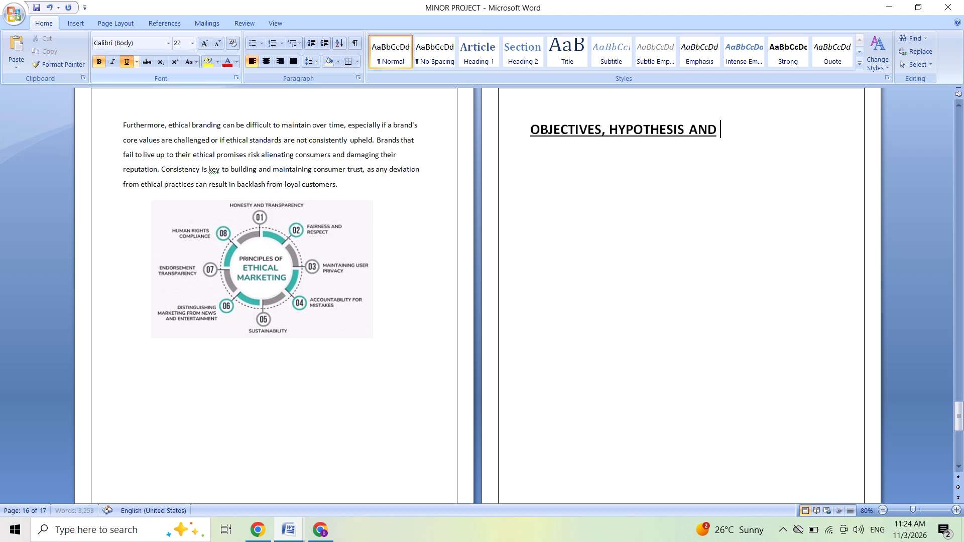
pyautogui.write('RE')
pyautogui.press('a')
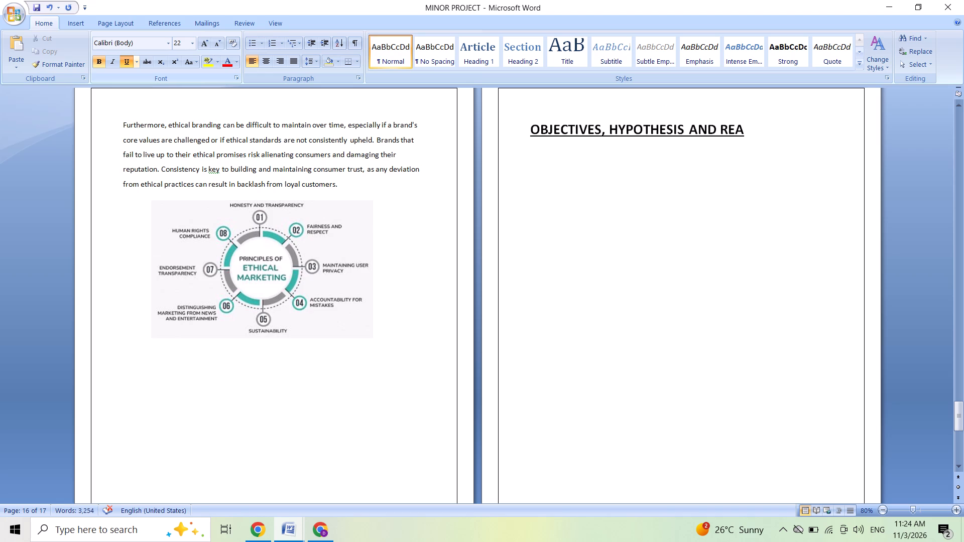
pyautogui.press('BackSpace')
pyautogui.write('SEARV')
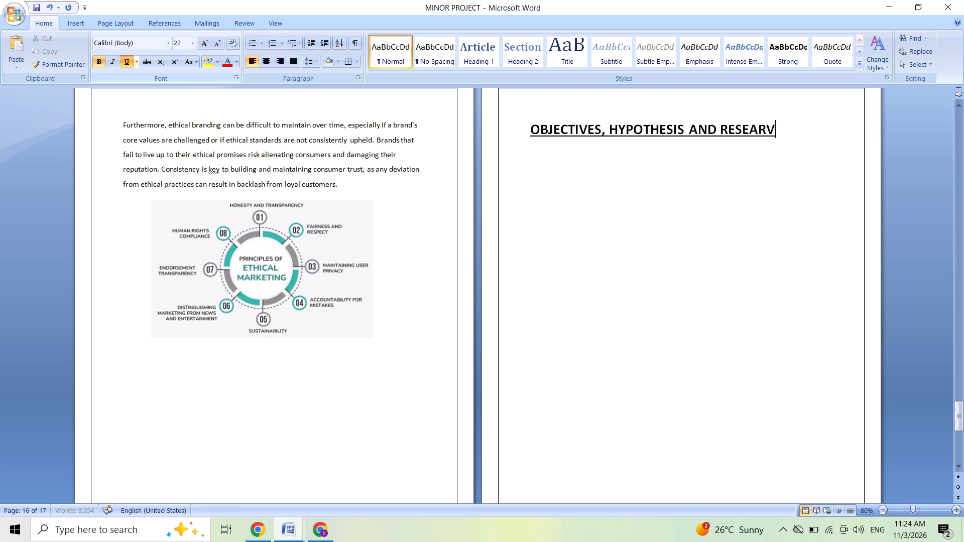
pyautogui.press('BackSpace')
pyautogui.write('CH')
pyautogui.press('space')
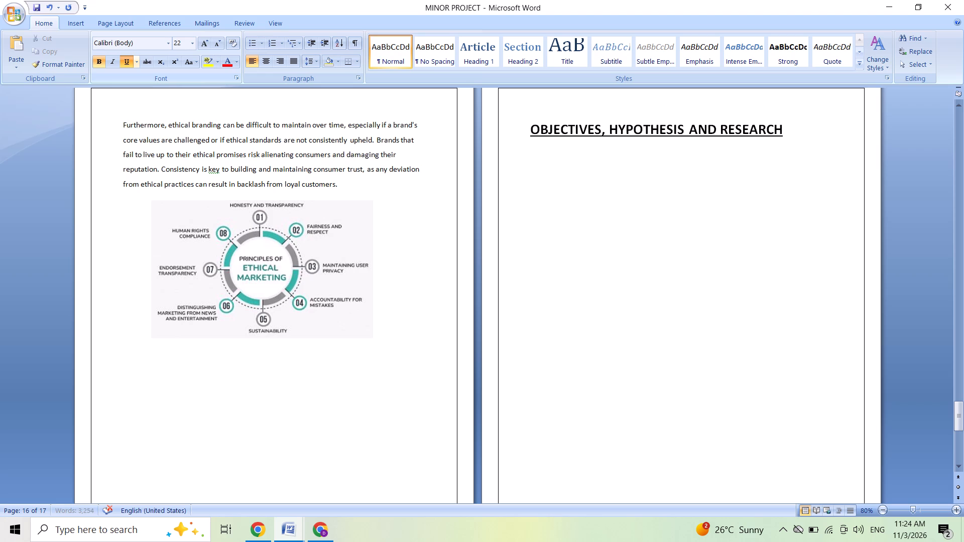
pyautogui.press('m')
pyautogui.write('ETHO')
pyautogui.write('DO')
pyautogui.write('LO')
pyautogui.write('GY')
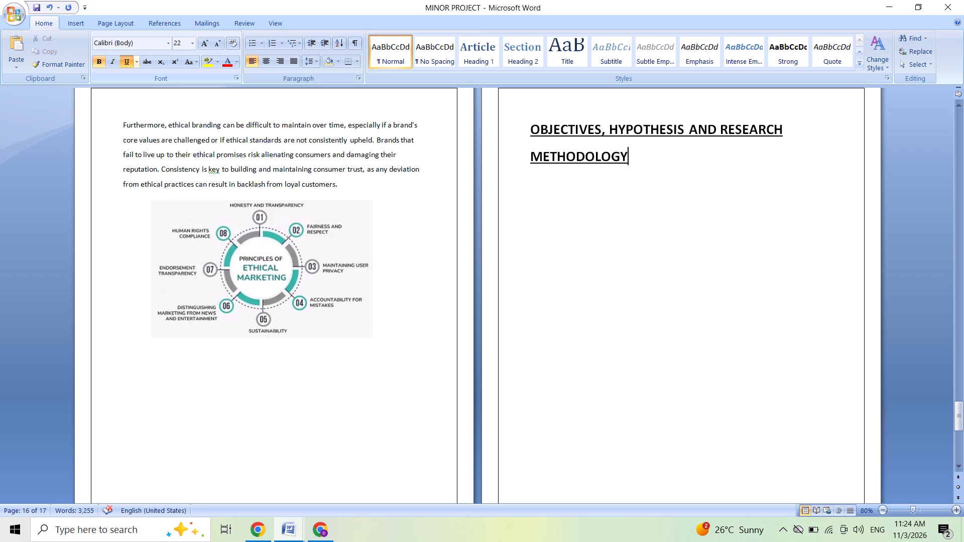
# Start a new line below the main heading and set its text format to 20 pt bold without underline.
pyautogui.press('Return')
pyautogui.click(97, 67)
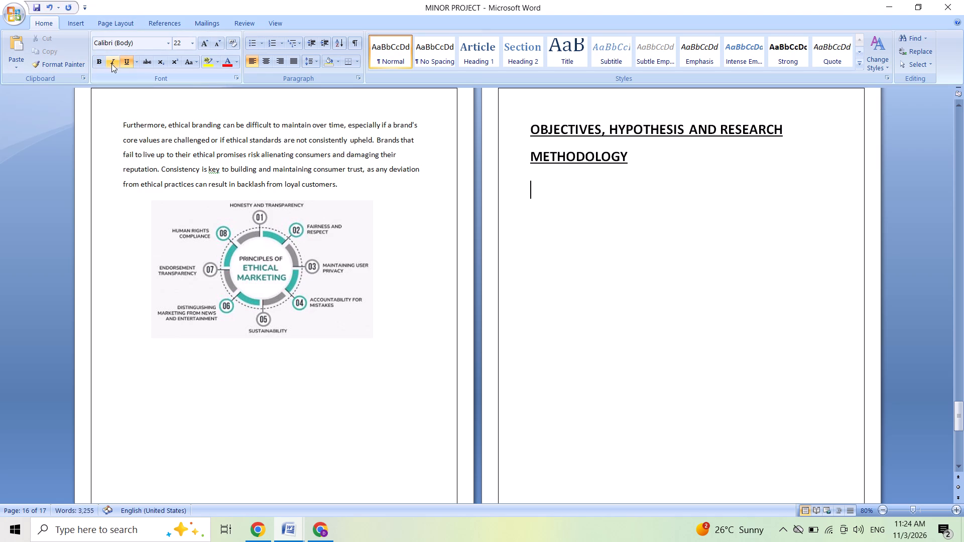
pyautogui.click(126, 62)
pyautogui.tripleClick(215, 48)
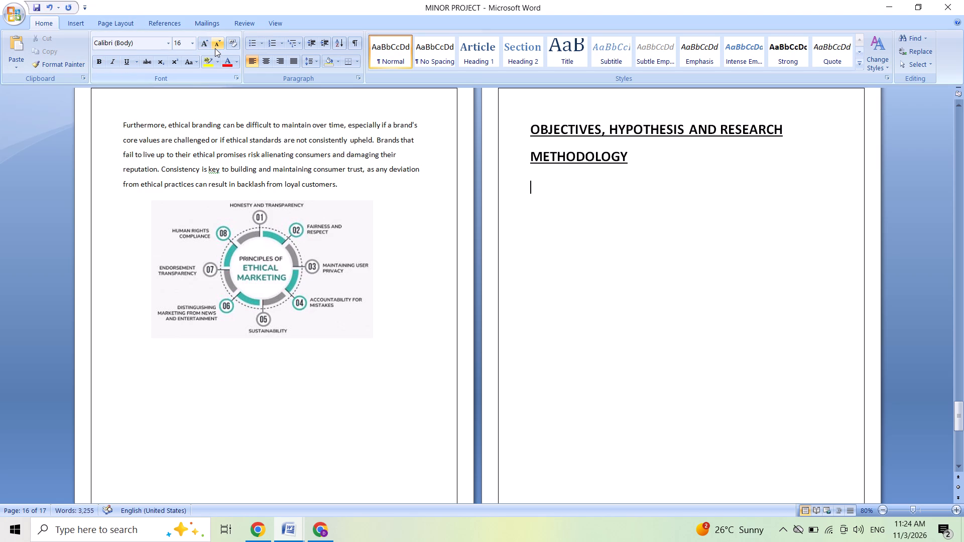
pyautogui.click(215, 48)
pyautogui.click(215, 48)
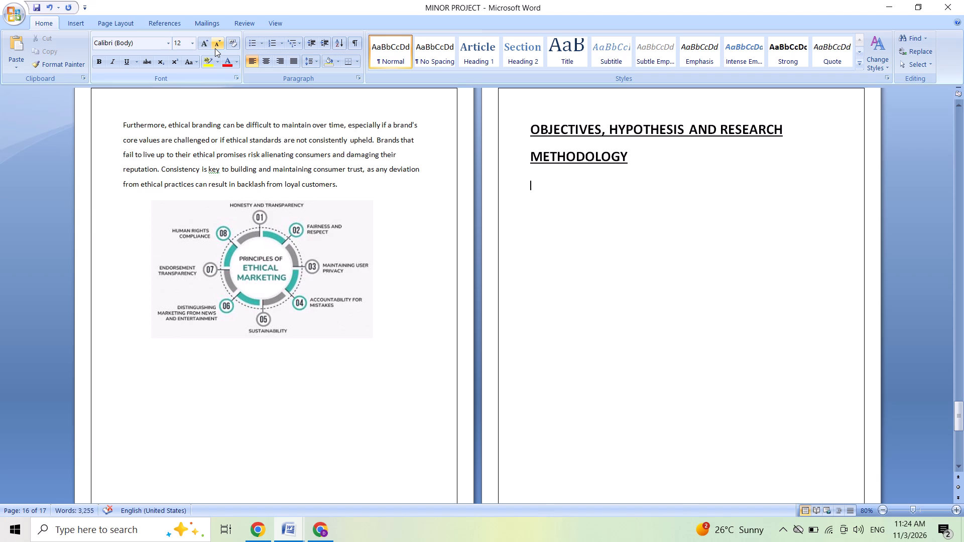
pyautogui.click(205, 41)
pyautogui.doubleClick(205, 41)
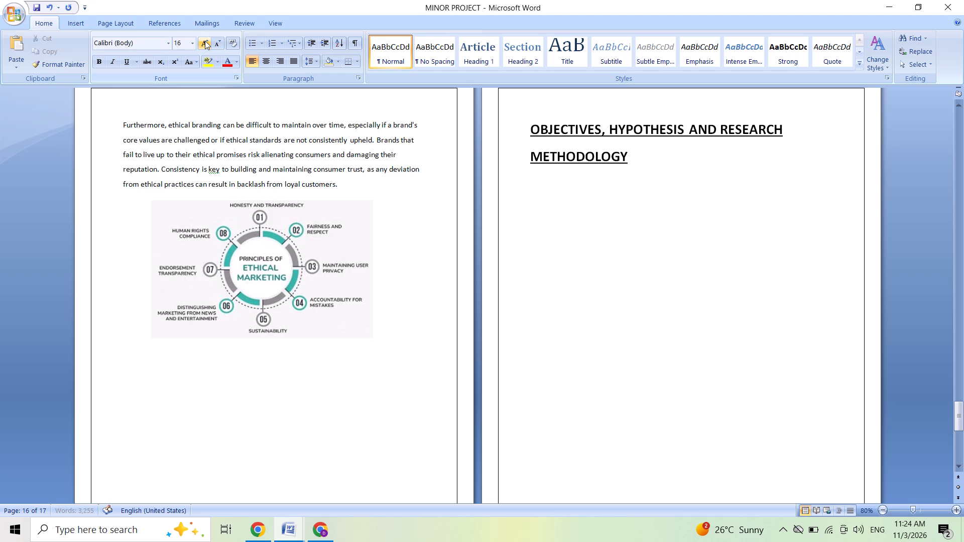
pyautogui.click(205, 41)
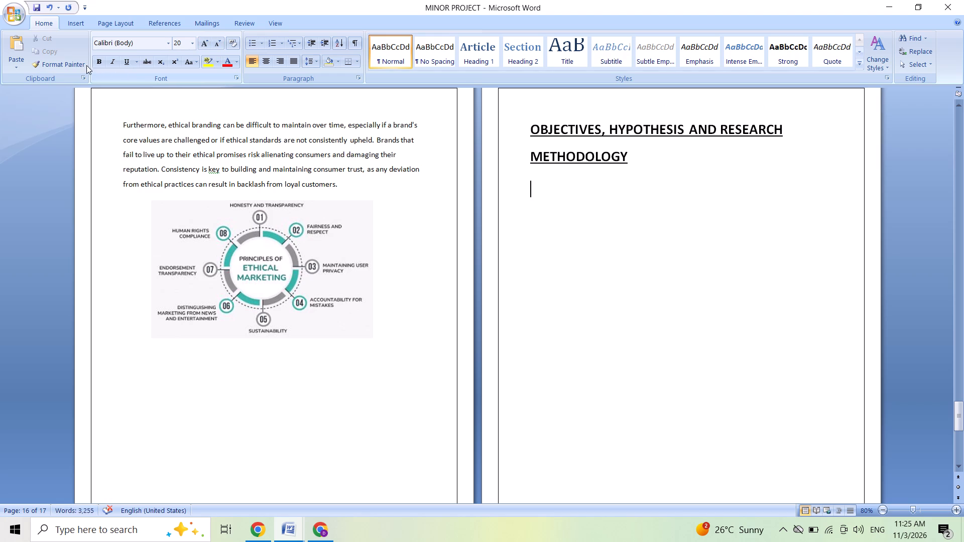
pyautogui.click(96, 64)
# Write the subheading "Objectives:" below the main heading.
pyautogui.press('o')
pyautogui.write('bjecti')
pyautogui.write('ves')
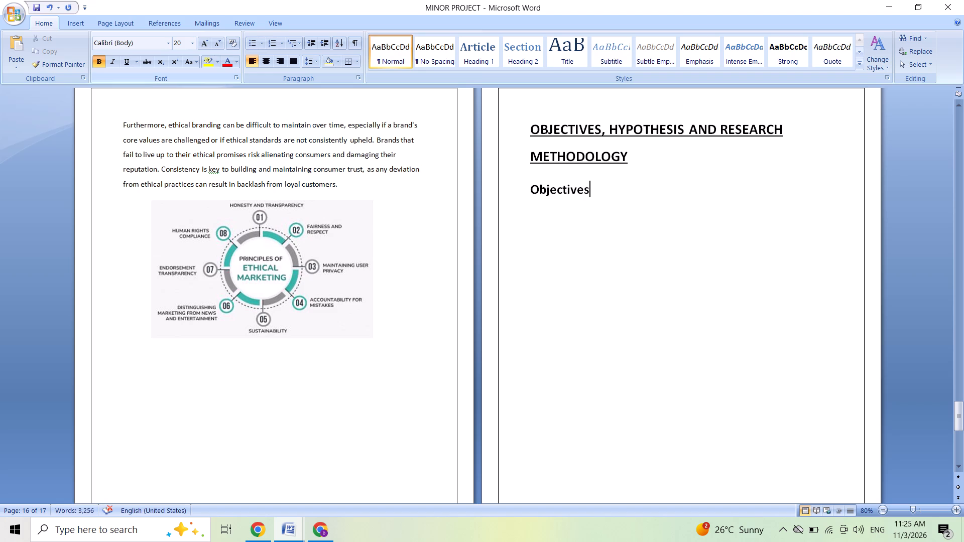
pyautogui.press(';')
pyautogui.press('BackSpace')
pyautogui.hotkey('shift', ':')
pyautogui.press('space')
# Start a new line below the "Objectives:" subheading with bold off and a smaller font size for body text.
pyautogui.press('Return')
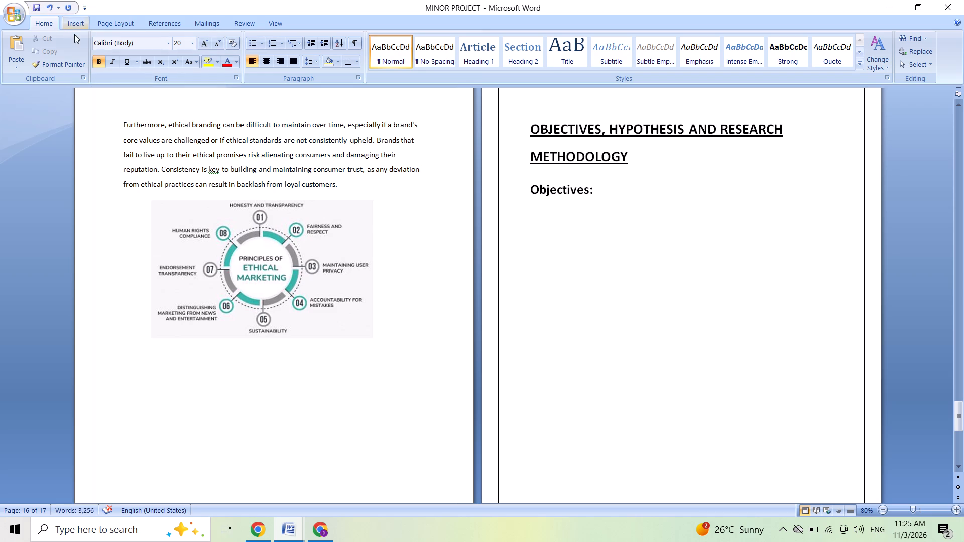
pyautogui.click(97, 62)
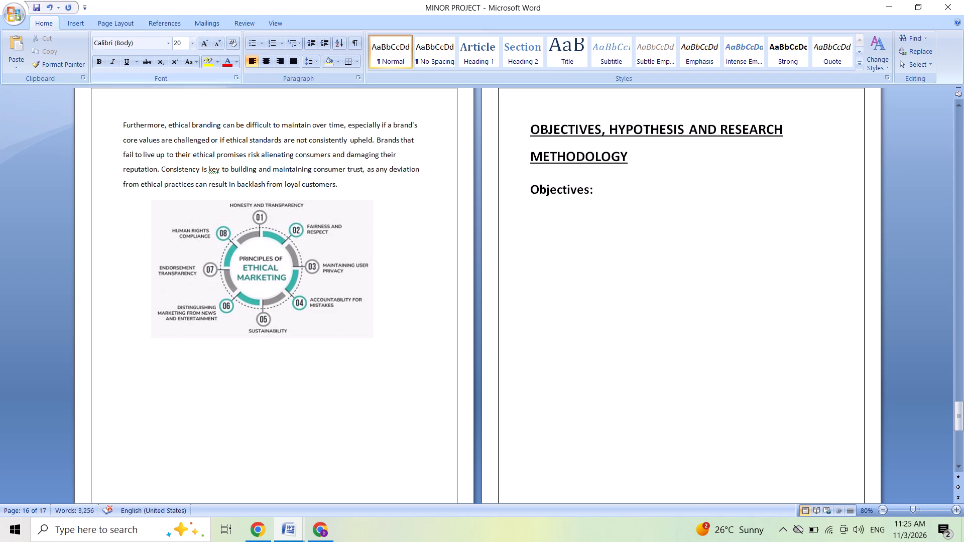
pyautogui.click(220, 41)
pyautogui.click(220, 41)
pyautogui.click(220, 41)
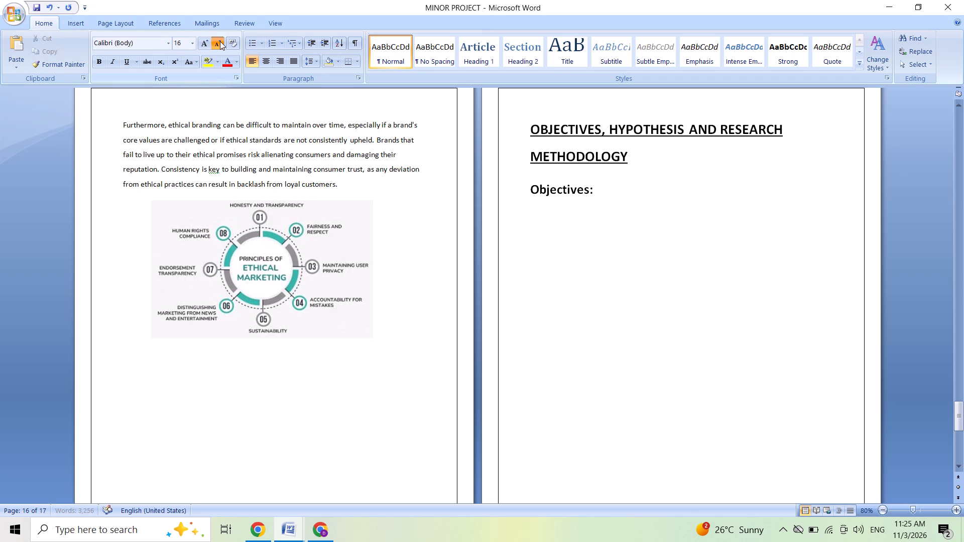
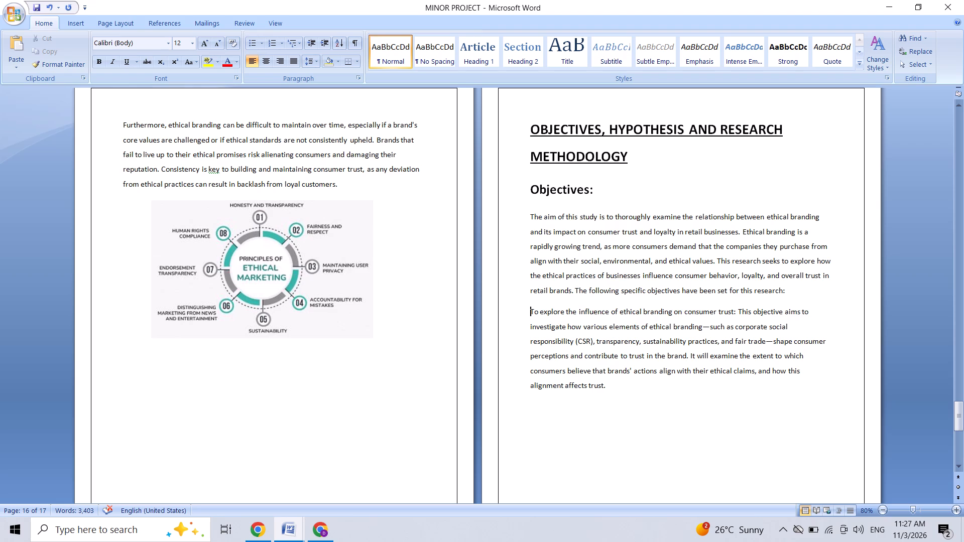
# Number the first objective paragraph "1." and make its lead phrase "To explore the influence of ethical branding on consumer trust:" bold.
pyautogui.write('1.')
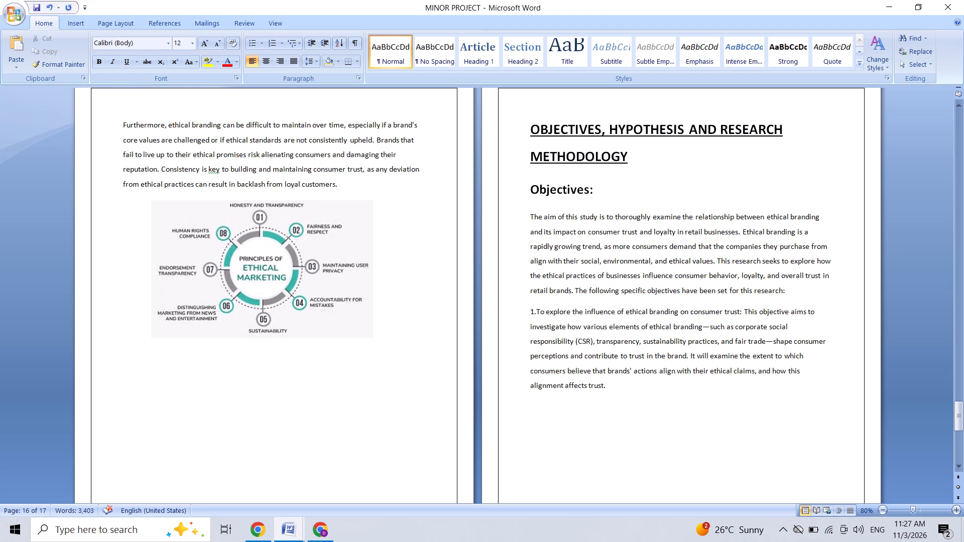
pyautogui.moveTo(540, 308); pyautogui.dragTo(669, 310)
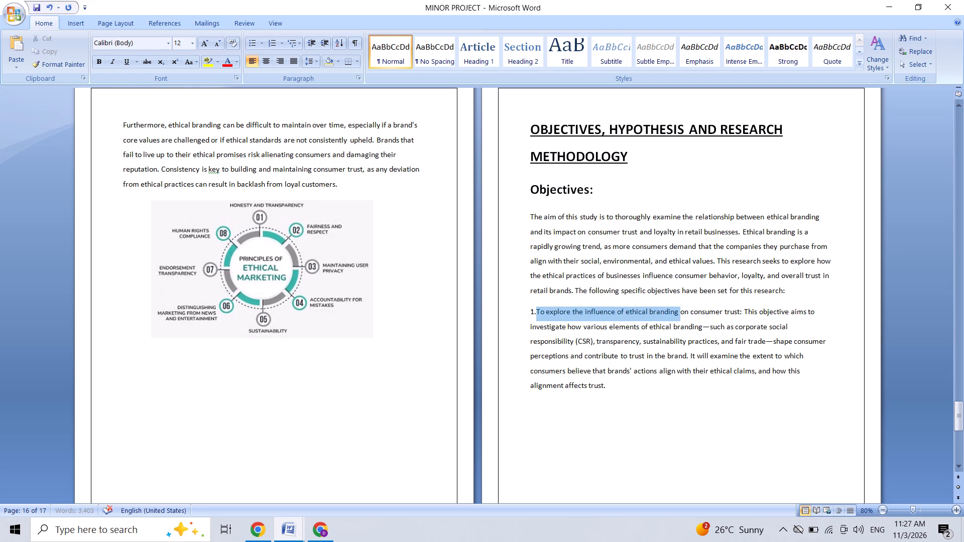
pyautogui.moveTo(669, 310); pyautogui.dragTo(740, 308)
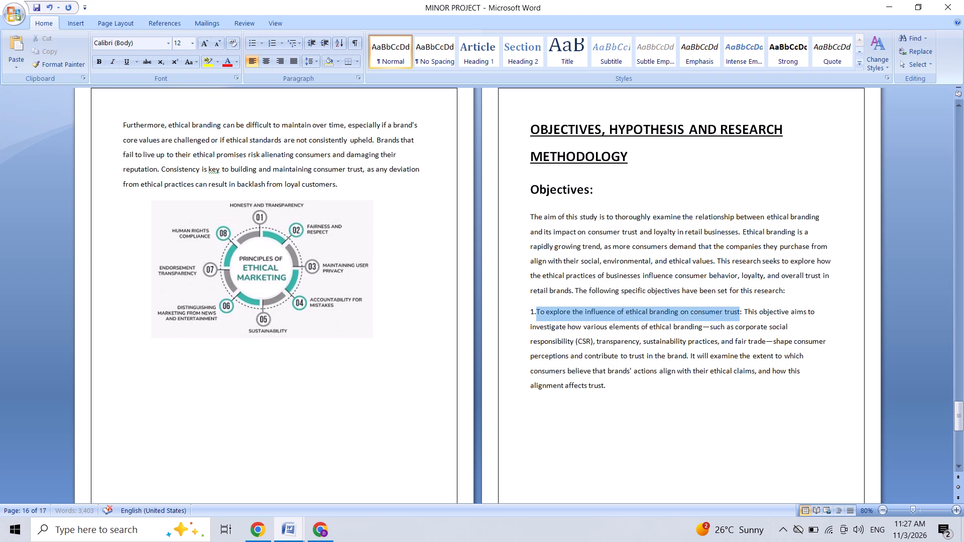
pyautogui.moveTo(740, 308); pyautogui.dragTo(742, 308)
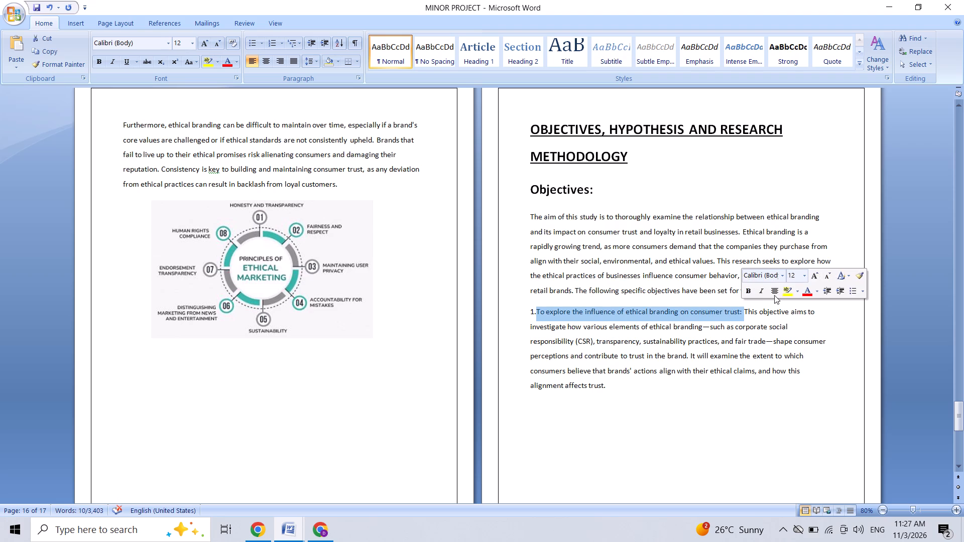
pyautogui.click(752, 291)
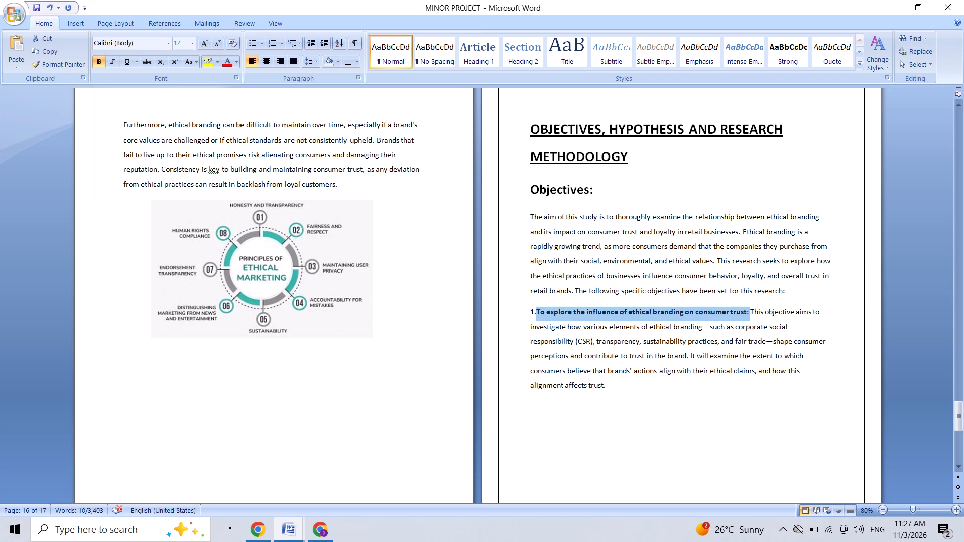
# Start a second objective numbered "2." on a new line below the first objective's paragraph.
pyautogui.click(623, 379)
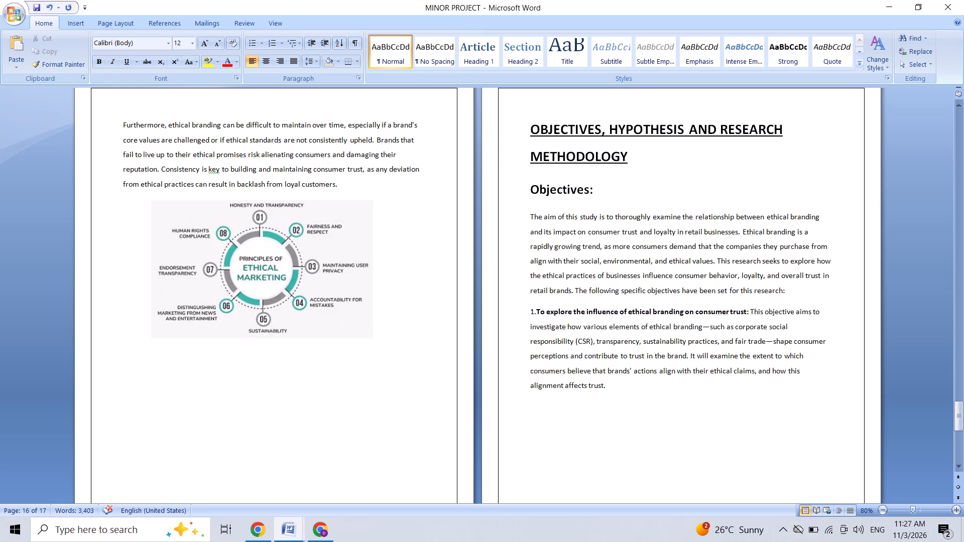
pyautogui.click(606, 394)
pyautogui.press('Return')
pyautogui.write('2.')
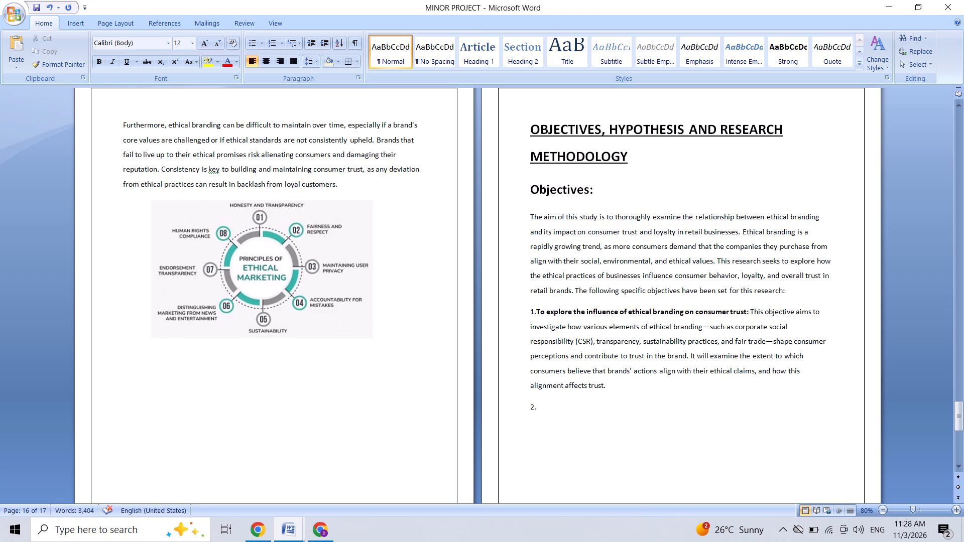
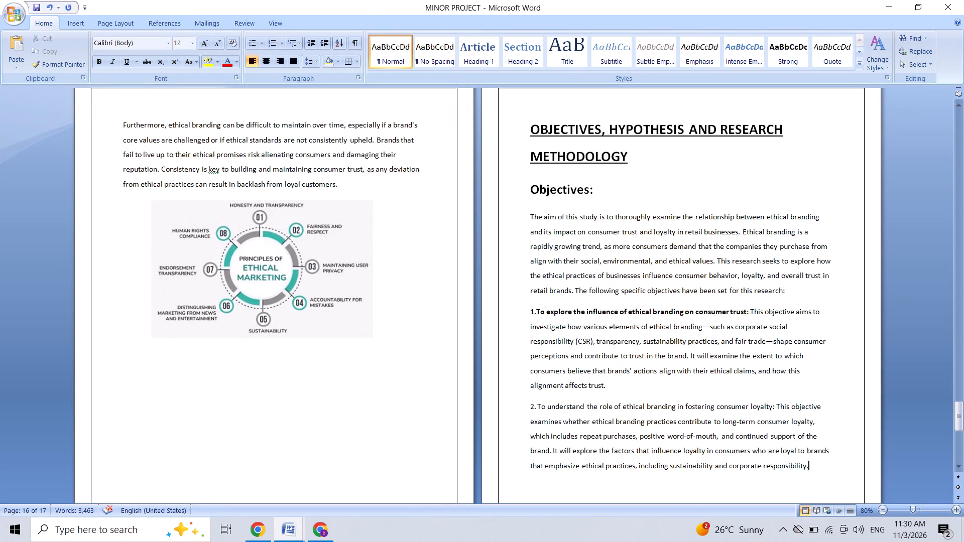
# Make the second objective's lead phrase "To understand the role of ethical branding in fostering consumer loyalty" bold.
pyautogui.moveTo(537, 405); pyautogui.dragTo(659, 405)
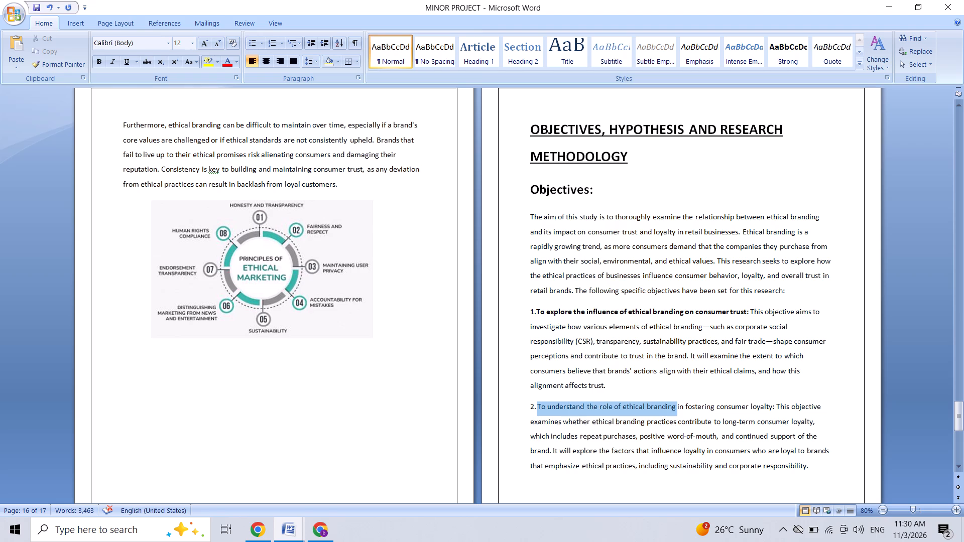
pyautogui.moveTo(659, 405); pyautogui.dragTo(761, 402)
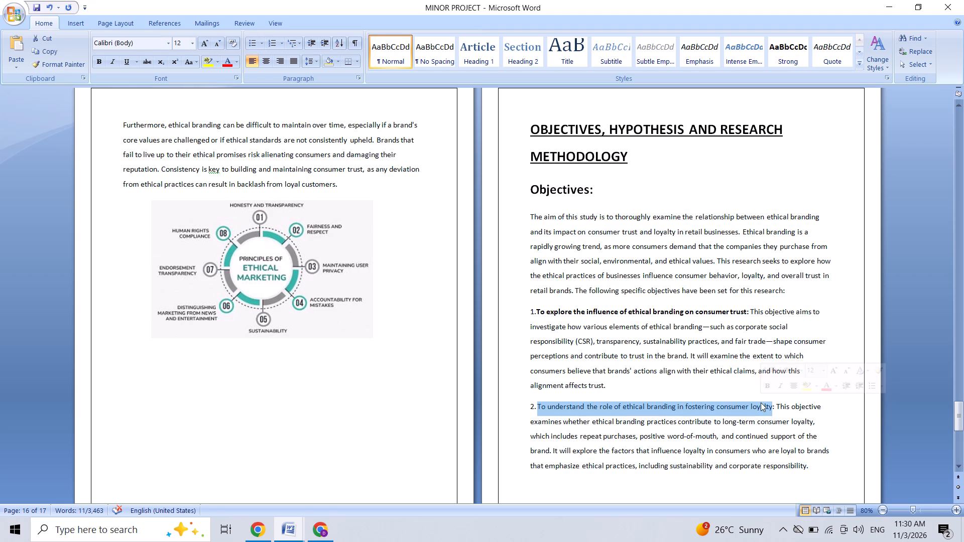
pyautogui.click(766, 384)
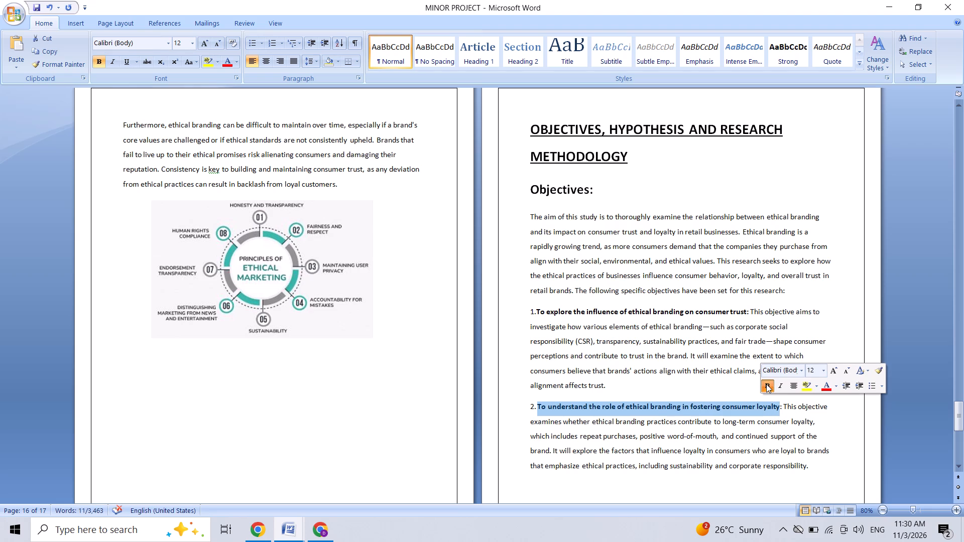
pyautogui.click(716, 393)
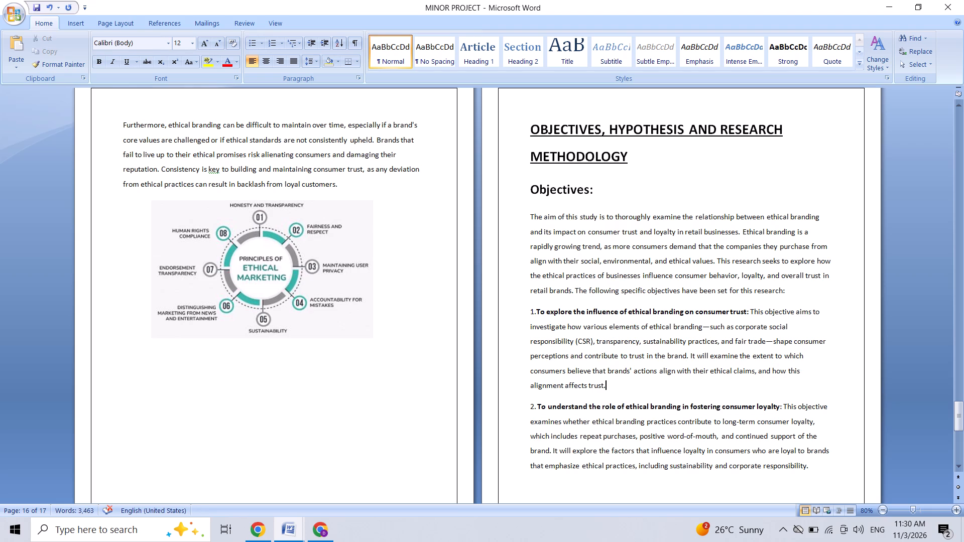
# Start a third objective numbered "3." on a new line below the second objective's paragraph.
pyautogui.click(809, 470)
pyautogui.press('Return')
pyautogui.press('3')
pyautogui.press('.')
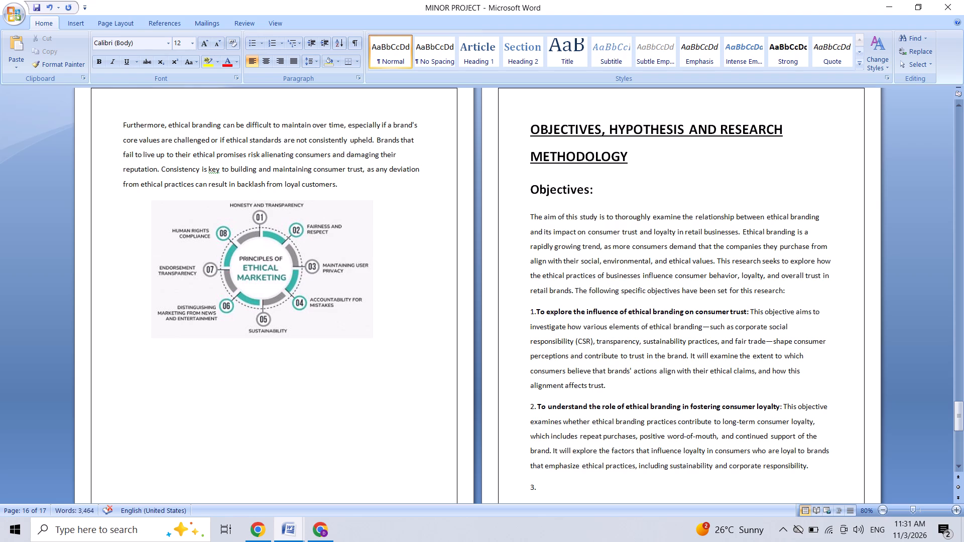
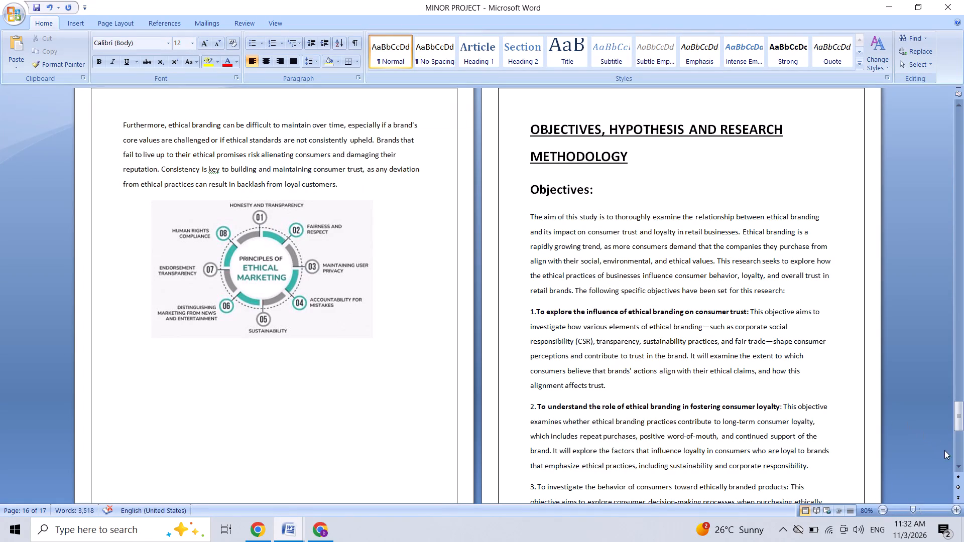
# Make the third objective's lead phrase "To investigate the behavior of consumers toward ethically branded products" bold.
pyautogui.tripleClick(959, 463)
pyautogui.tripleClick(959, 463)
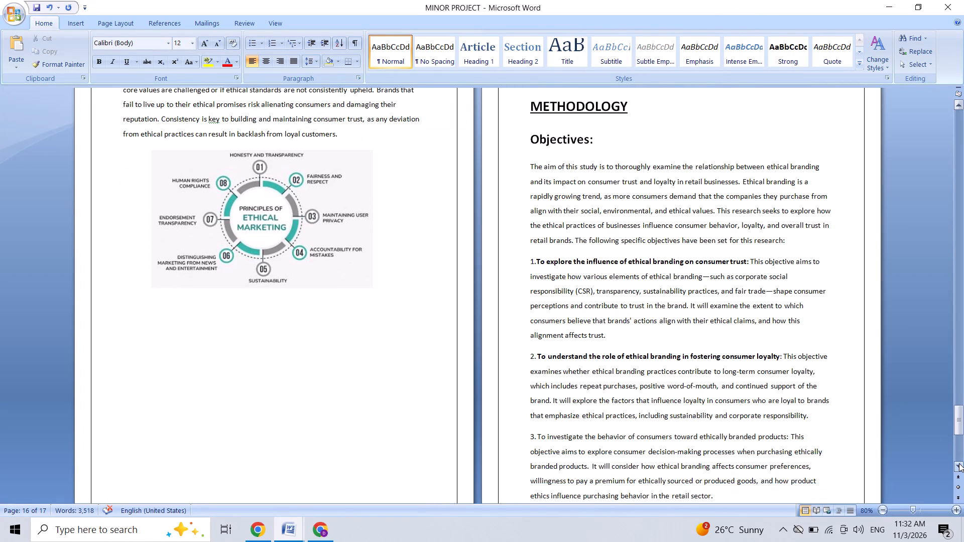
pyautogui.tripleClick(959, 463)
pyautogui.tripleClick(959, 463)
pyautogui.tripleClick(959, 463)
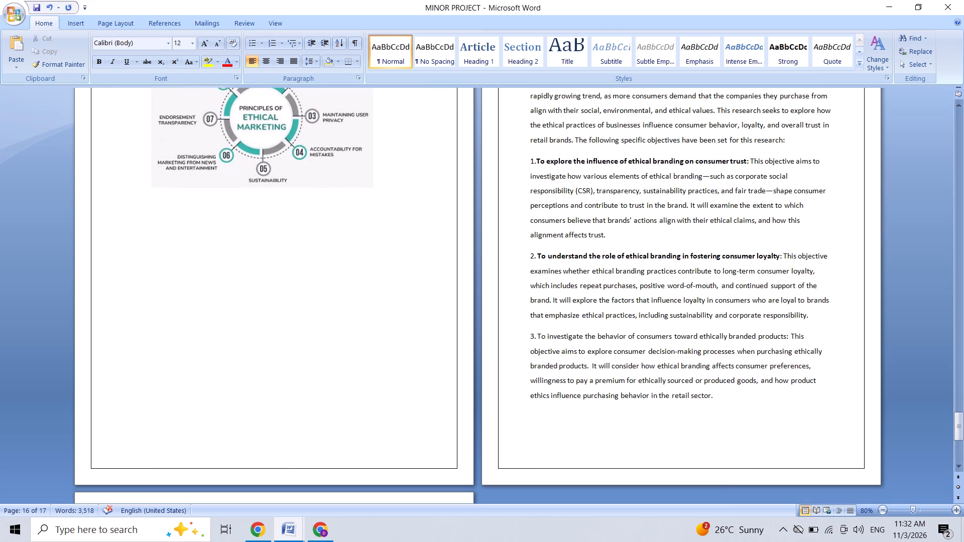
pyautogui.moveTo(538, 336); pyautogui.dragTo(579, 336)
pyautogui.moveTo(579, 336); pyautogui.dragTo(783, 342)
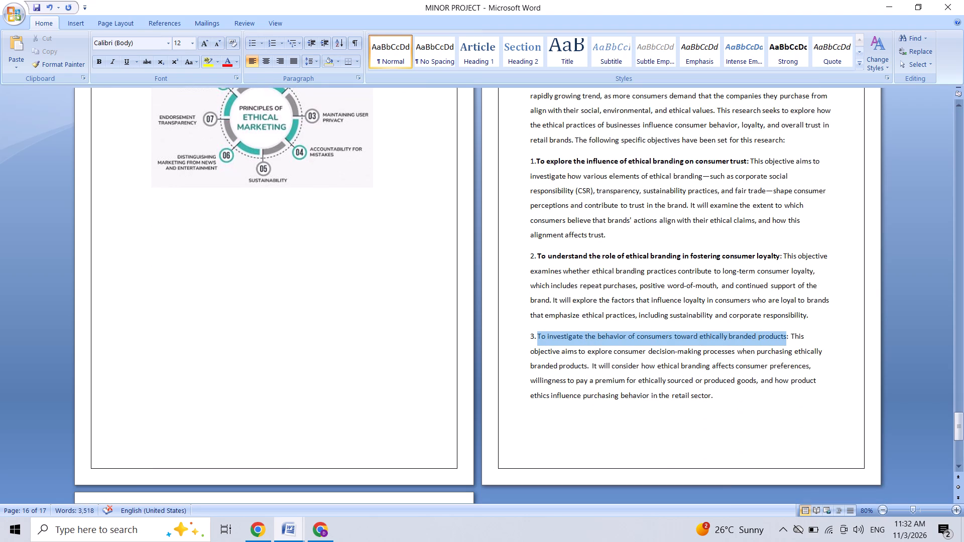
pyautogui.moveTo(783, 342); pyautogui.dragTo(787, 342)
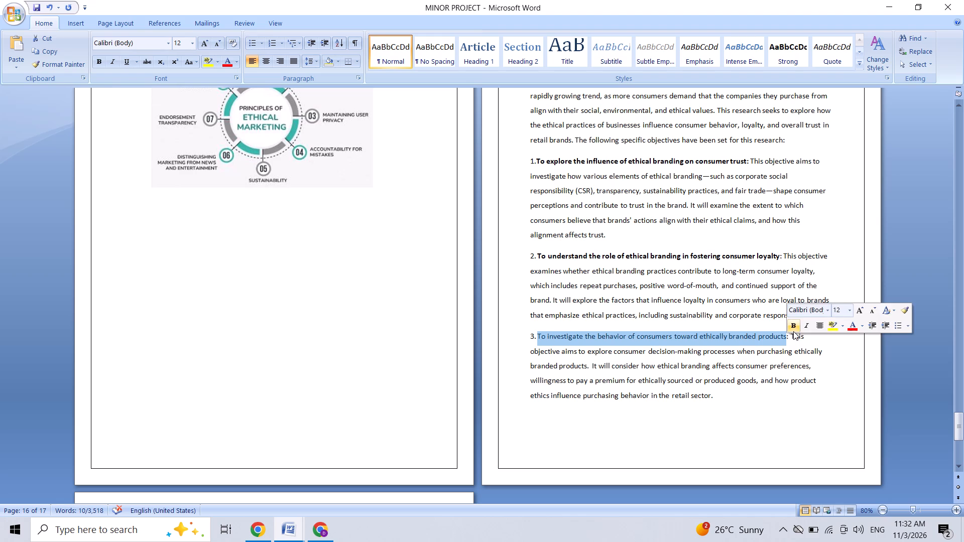
pyautogui.click(793, 329)
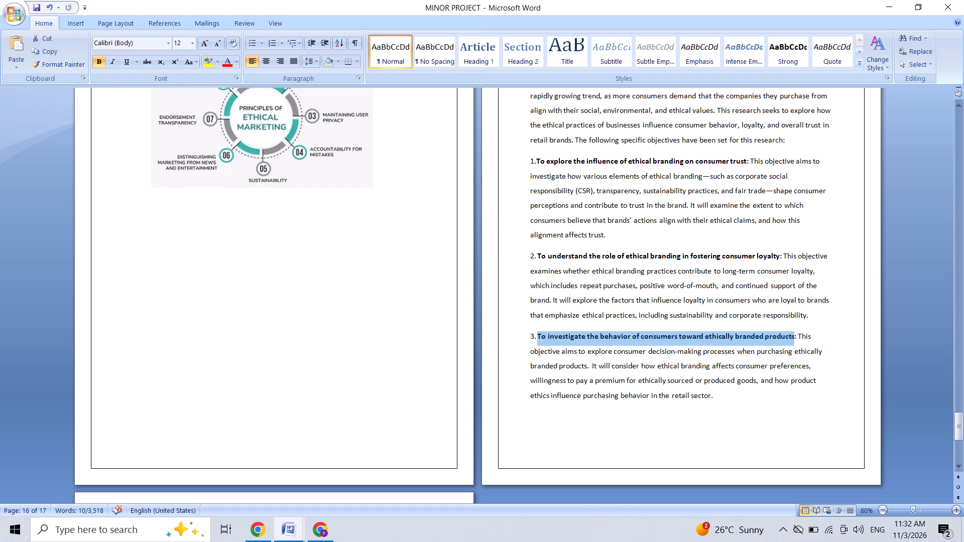
pyautogui.click(752, 416)
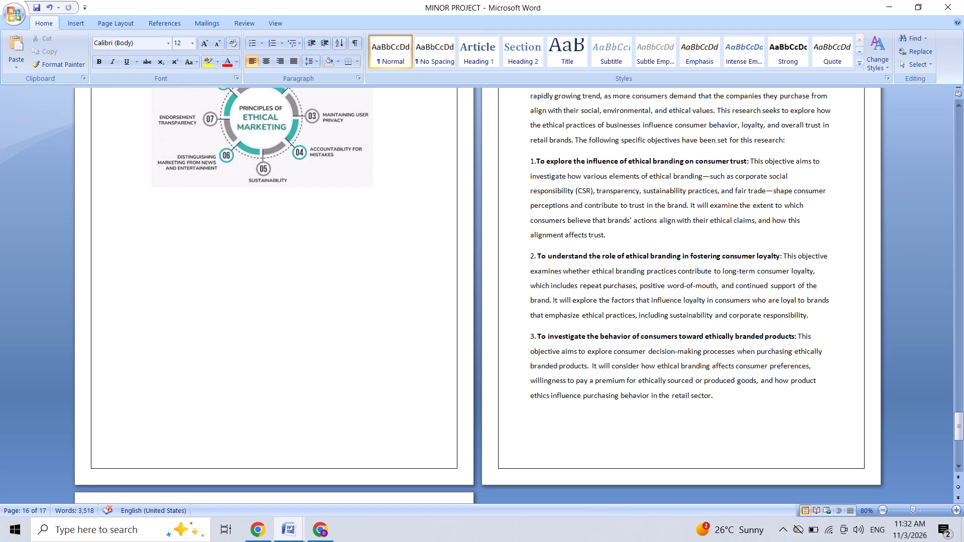
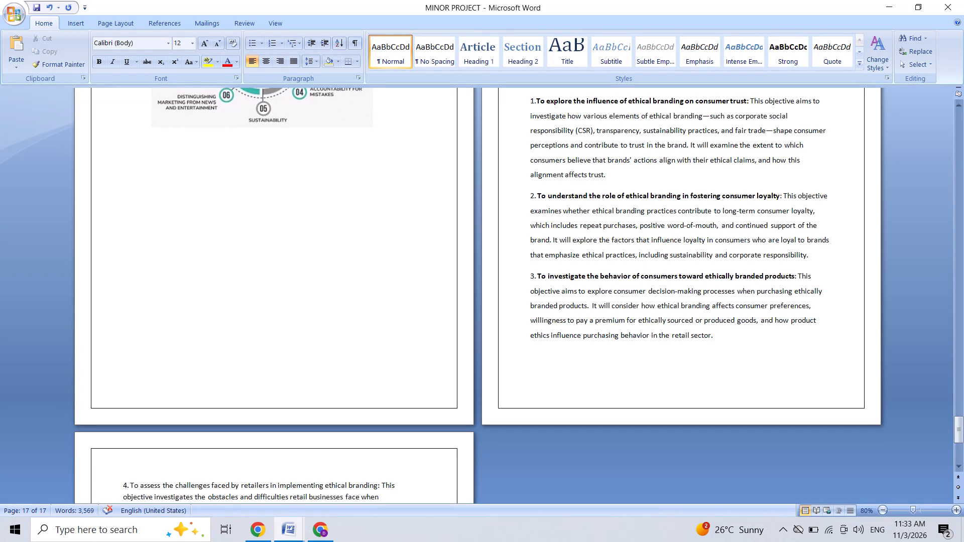
# Make the fourth objective's lead phrase "To assess the challenges faced by retailers in implementing ethical branding" bold.
pyautogui.moveTo(129, 484); pyautogui.dragTo(314, 485)
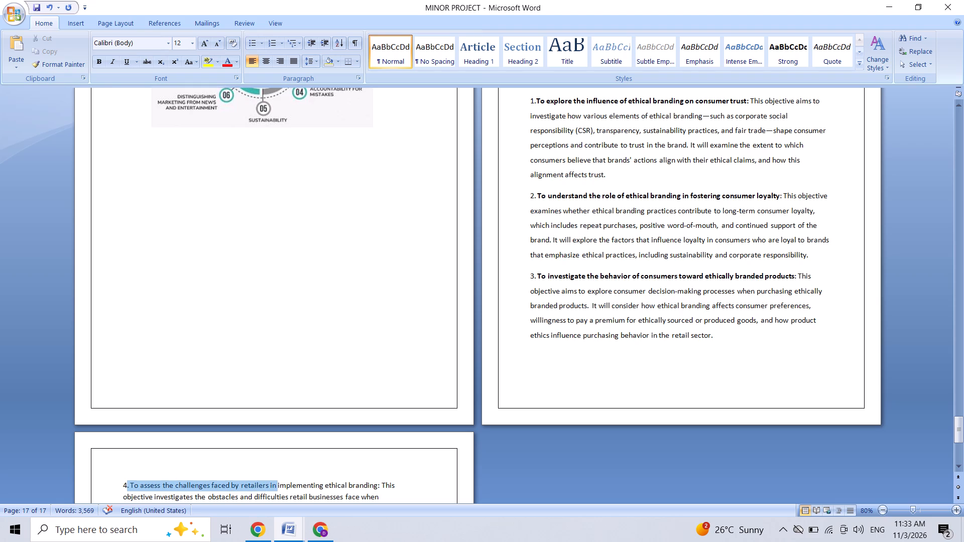
pyautogui.moveTo(314, 485); pyautogui.dragTo(373, 488)
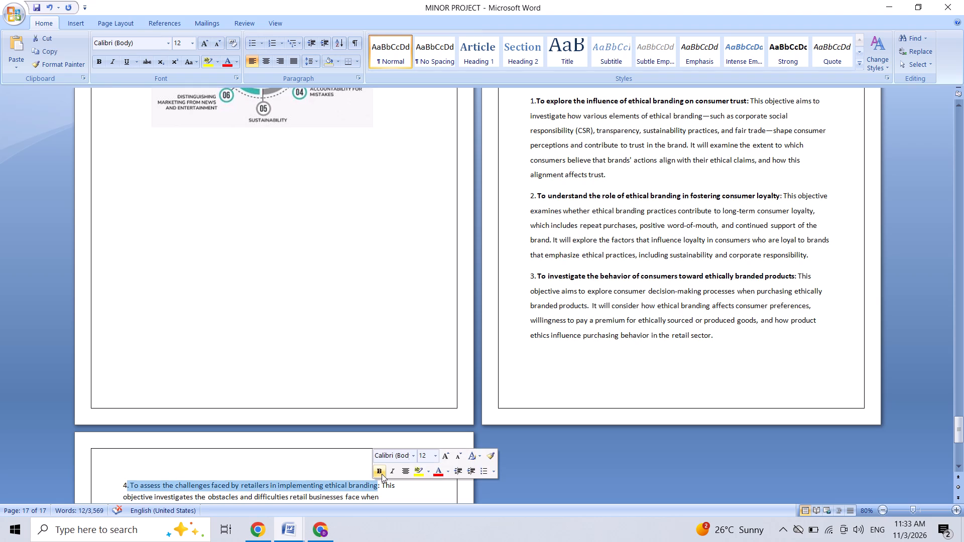
pyautogui.click(382, 474)
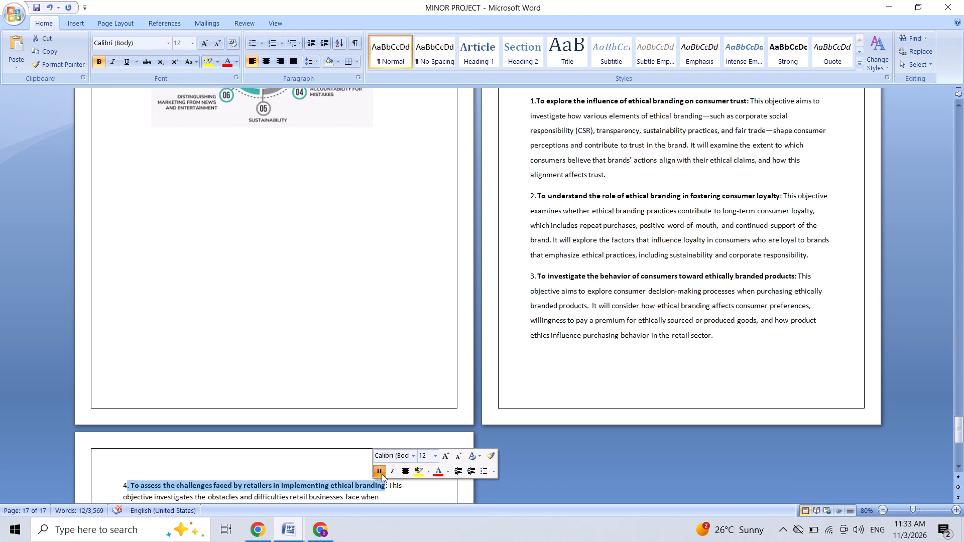
# Start the fifth objective with the number 5 on the empty line below the fourth objective's paragraph.
pyautogui.click(389, 498)
pyautogui.press('Down')
pyautogui.press('Down')
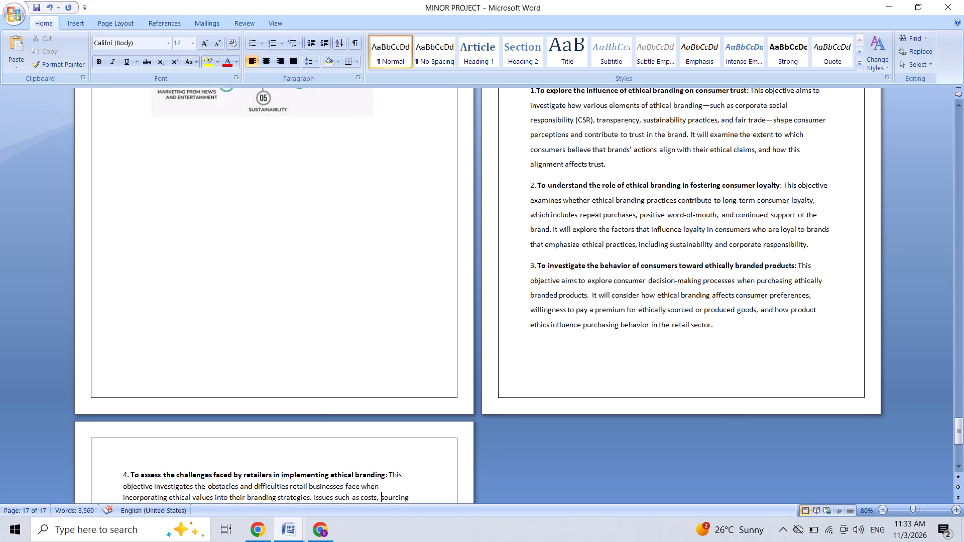
pyautogui.press('Down')
pyautogui.press('Down')
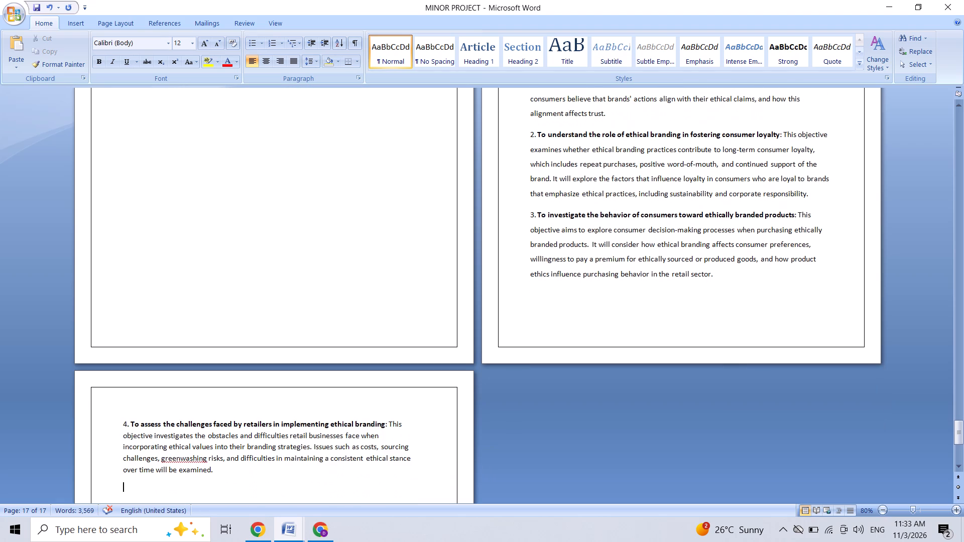
pyautogui.press('5')
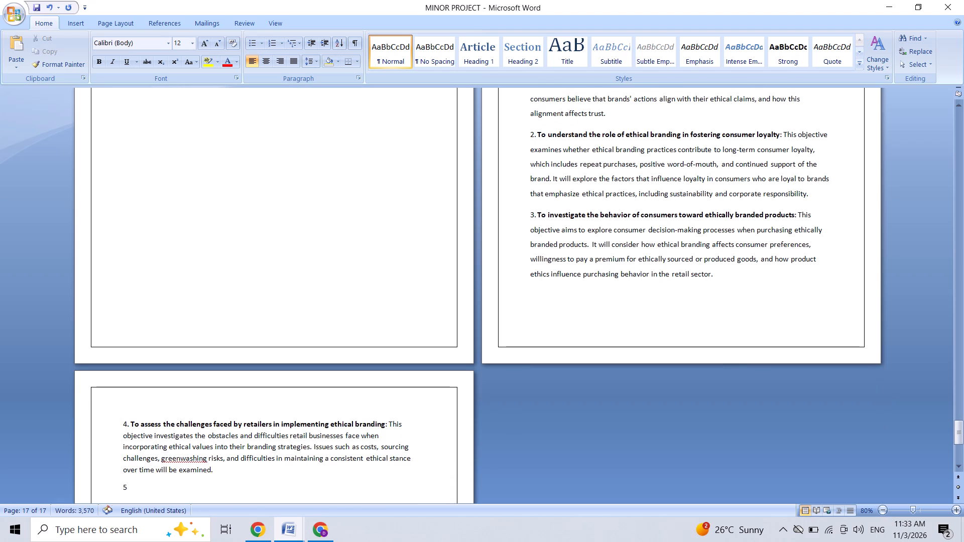
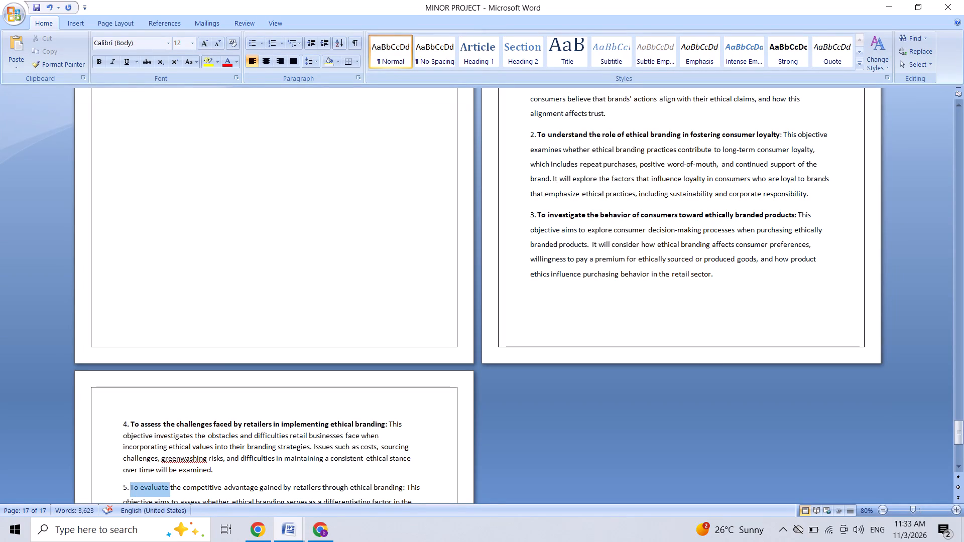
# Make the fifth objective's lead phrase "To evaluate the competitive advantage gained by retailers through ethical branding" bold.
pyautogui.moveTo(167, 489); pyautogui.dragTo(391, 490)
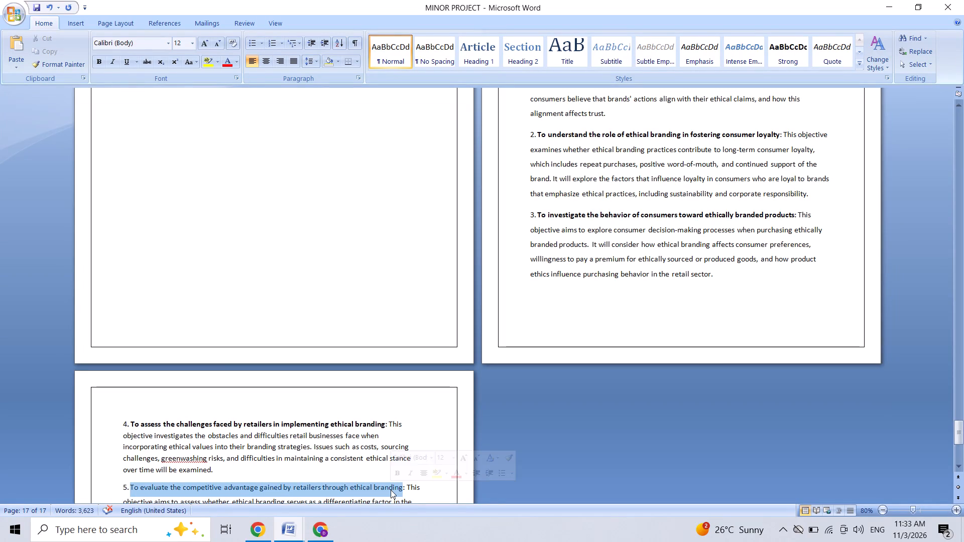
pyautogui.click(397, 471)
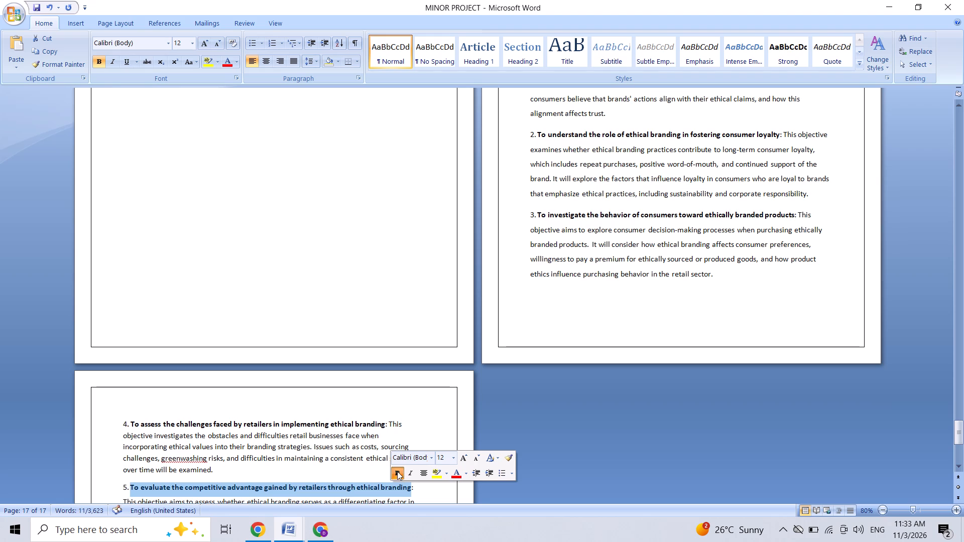
# Look through the Conclusion section that follows the fifth objective, down towards its last lines.
pyautogui.press('Down')
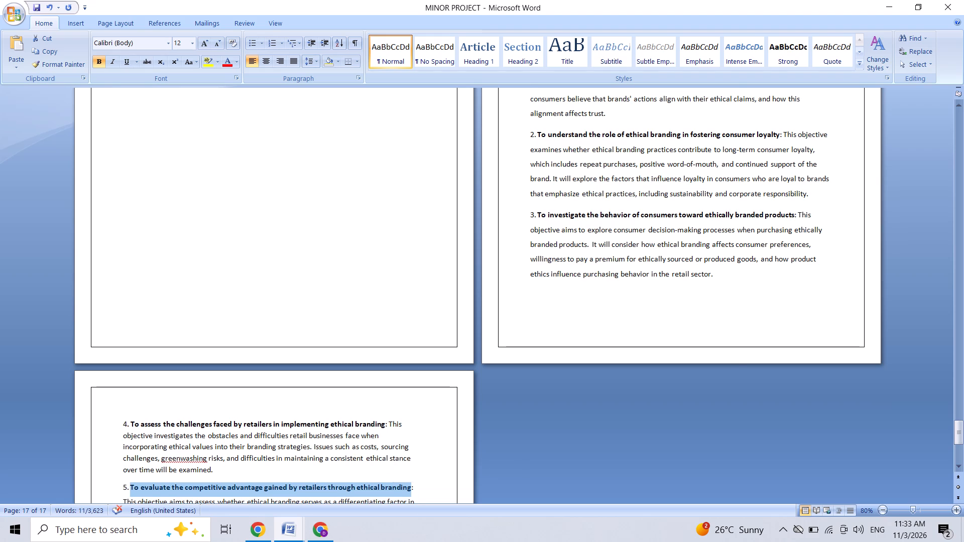
pyautogui.press('Down')
pyautogui.press('Down')
pyautogui.press('Down')
pyautogui.press('Down')
pyautogui.press('Down')
pyautogui.press('Down')
pyautogui.press('*')
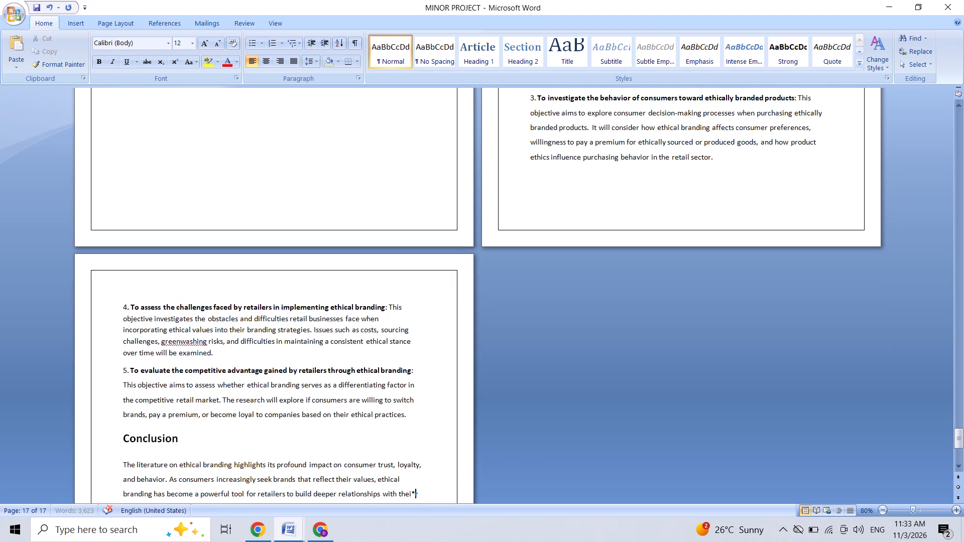
pyautogui.press('Down')
pyautogui.press('Down')
pyautogui.press('Down')
pyautogui.press('Down')
pyautogui.press('Down')
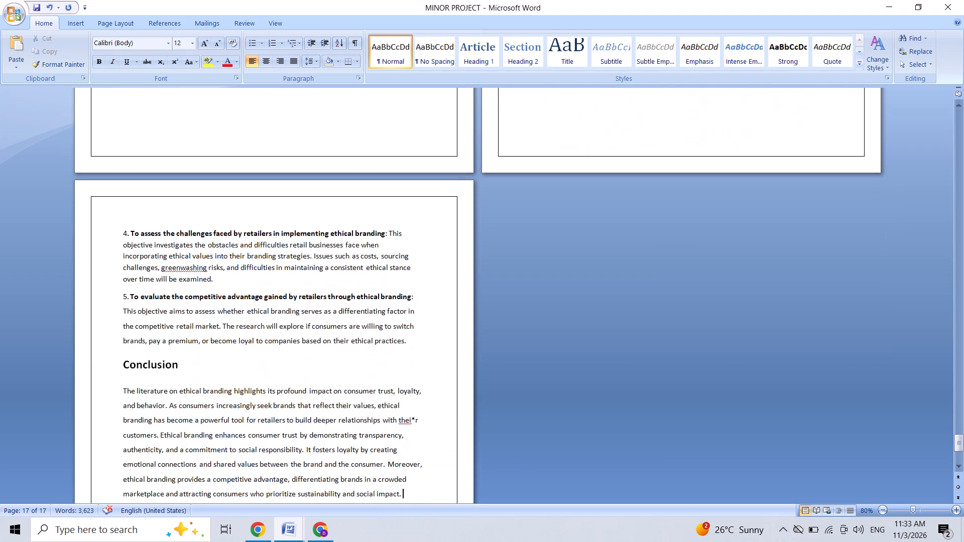
pyautogui.press('Down')
pyautogui.press('Down')
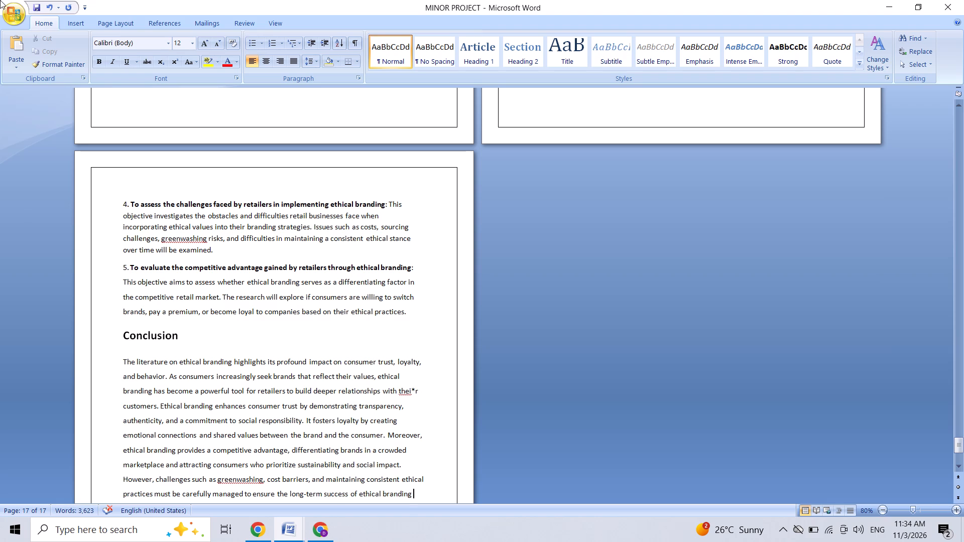
# Undo the recent edits step by step until the fifth and fourth objectives are removed from above the Conclusion heading.
pyautogui.click(46, 7)
pyautogui.click(46, 7)
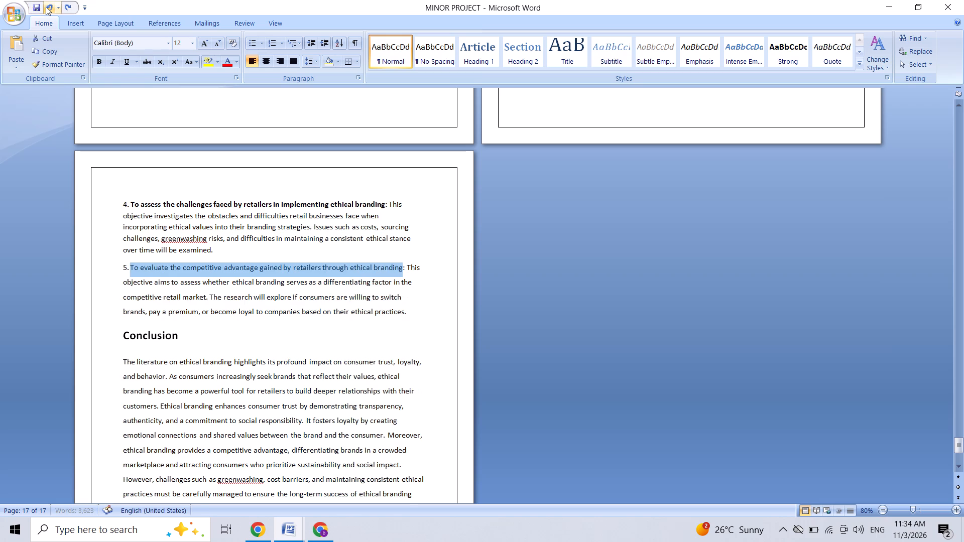
pyautogui.click(46, 7)
pyautogui.click(46, 7)
pyautogui.click(46, 7)
pyautogui.click(46, 7)
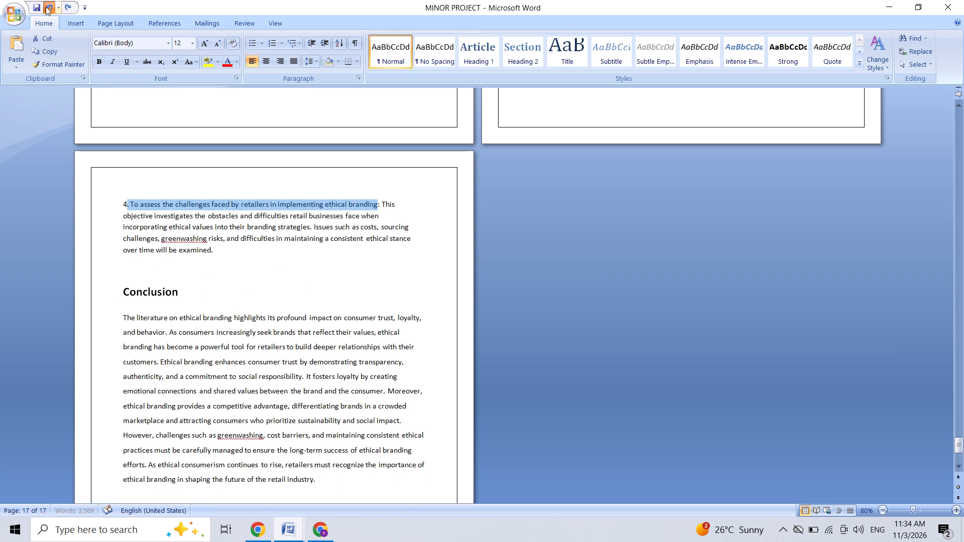
pyautogui.click(46, 7)
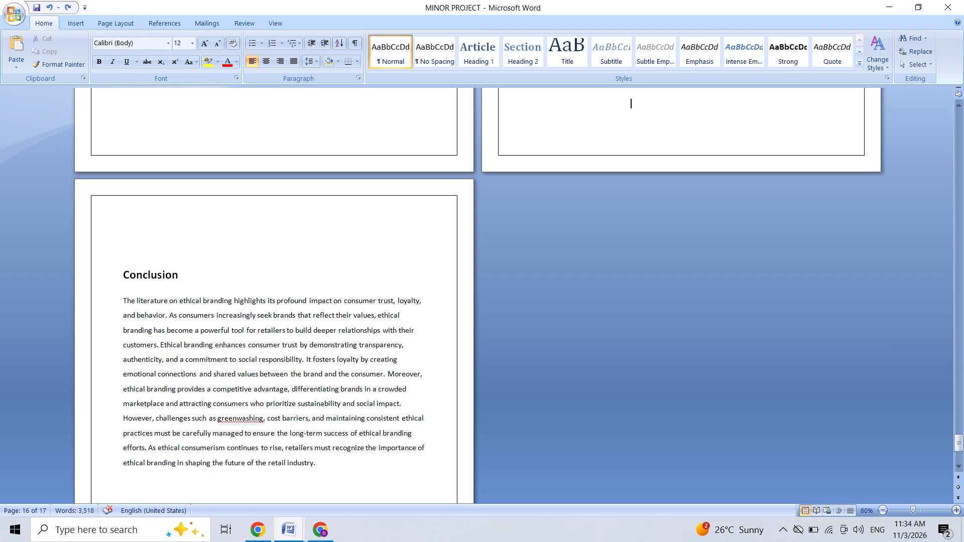
# Start an insertion at the end of the Conclusion paragraph, after "the future of the retail industry.".
pyautogui.click(319, 467)
pyautogui.click(80, 22)
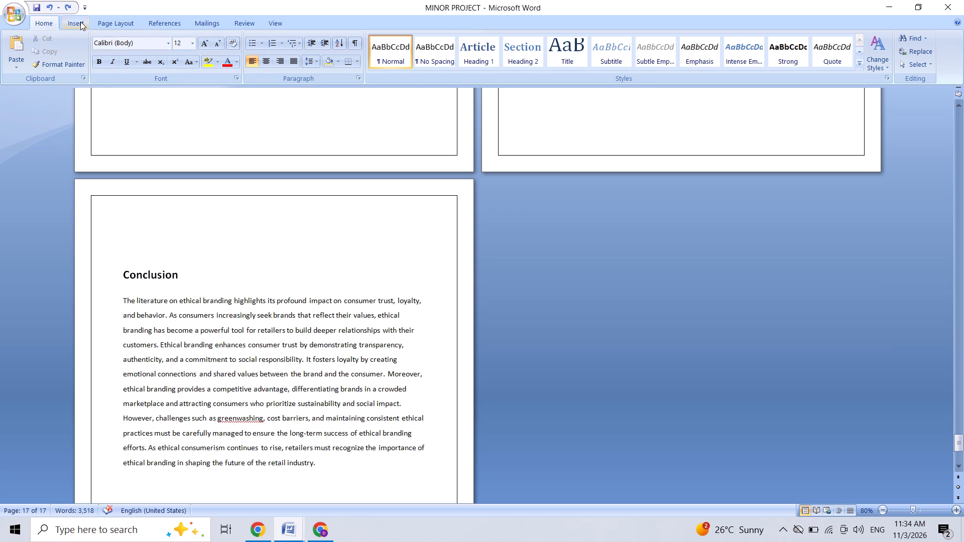
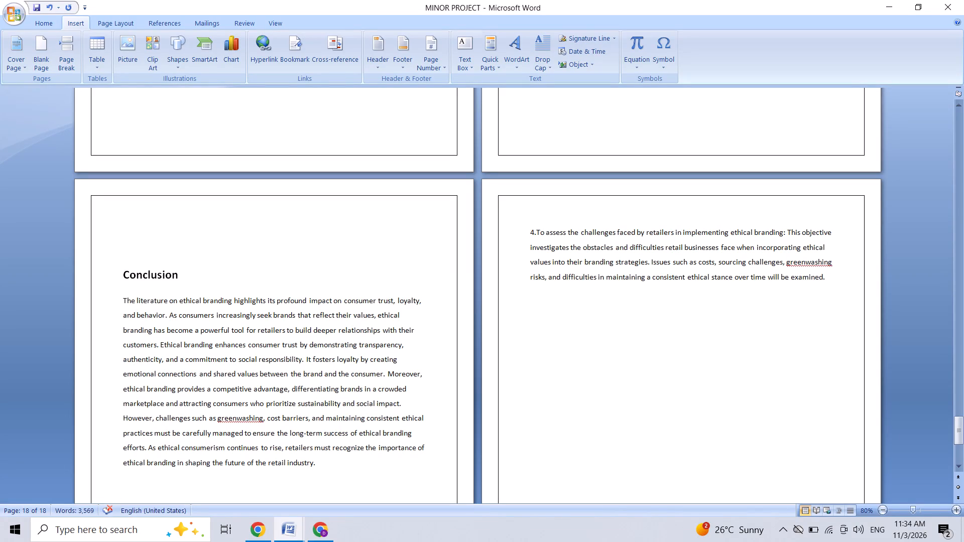
# Make the fourth objective's lead phrase "To assess the challenges faced by retailers in implementing ethical branding" bold.
pyautogui.moveTo(535, 228); pyautogui.dragTo(751, 229)
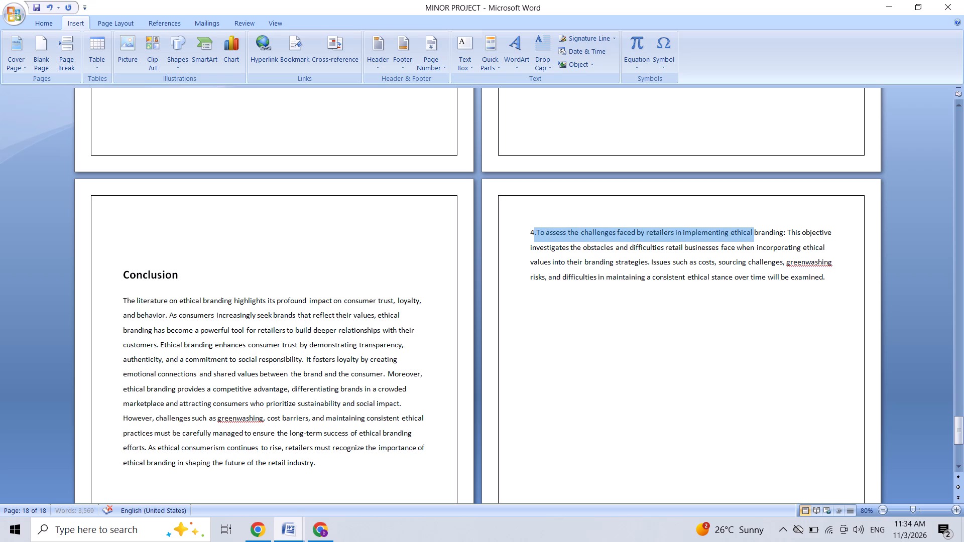
pyautogui.moveTo(751, 229); pyautogui.dragTo(768, 229)
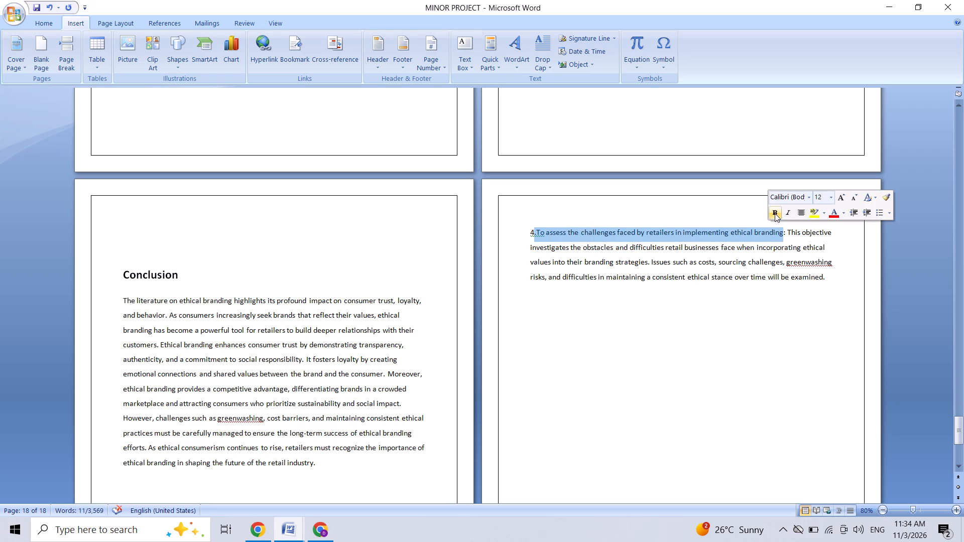
pyautogui.click(775, 213)
# Start a new paragraph numbered 5 below the fourth objective, after "over time will be examined.".
pyautogui.click(636, 298)
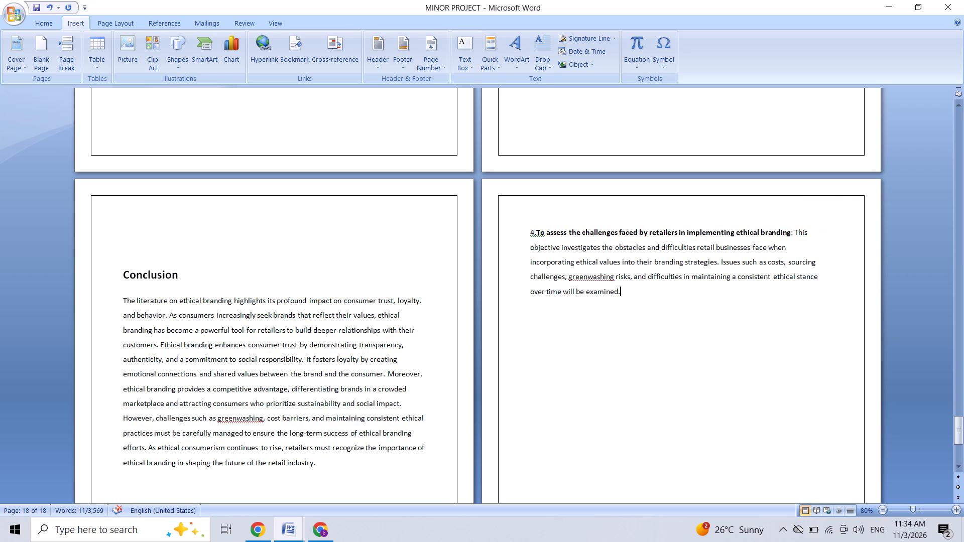
pyautogui.press('Return')
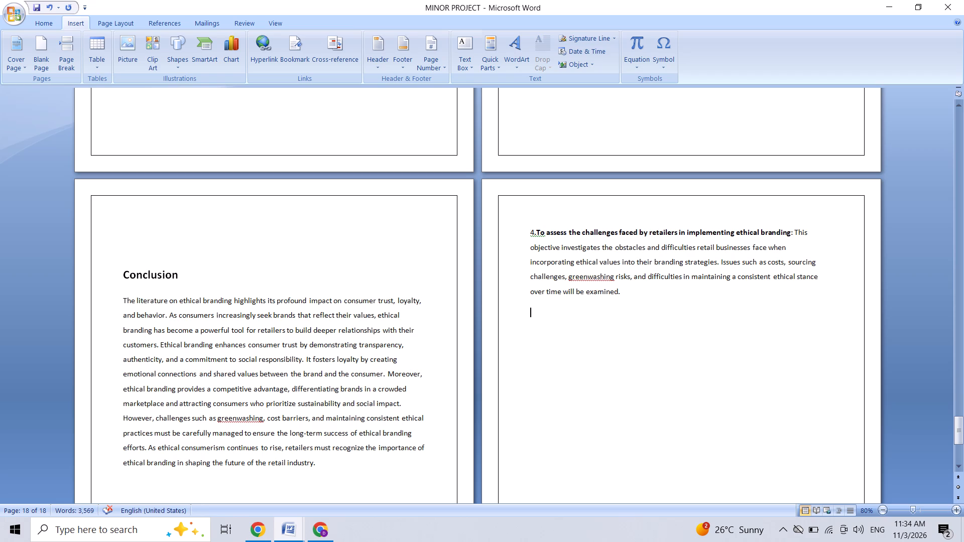
pyautogui.press('5')
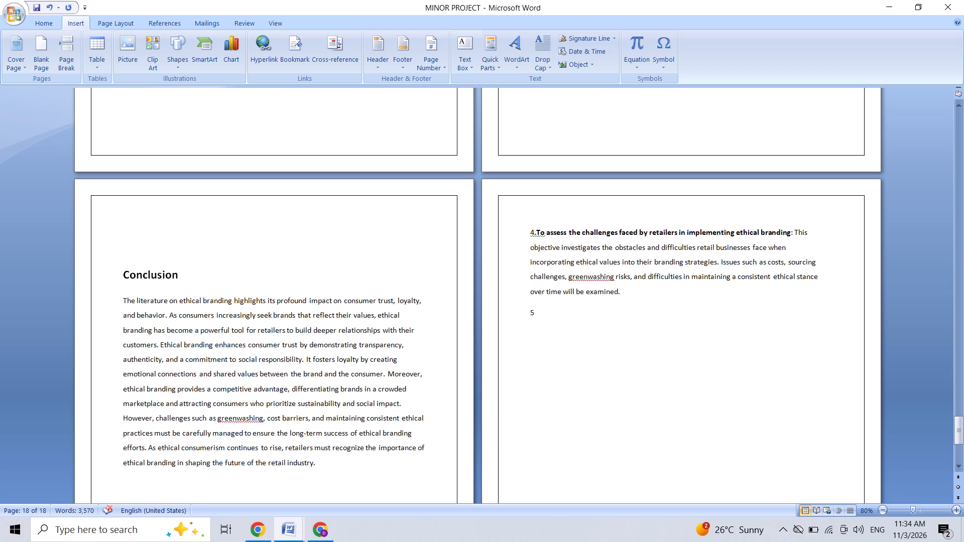
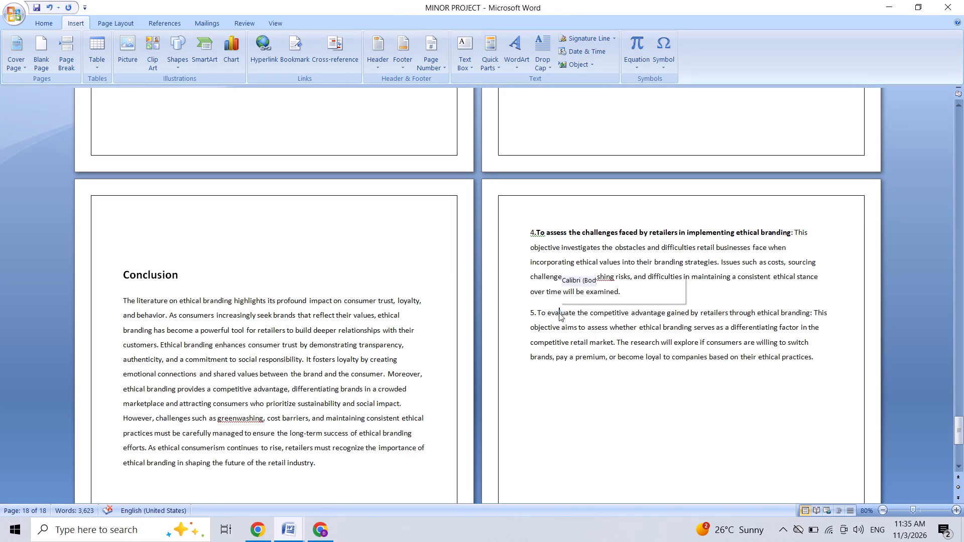
# Make the fifth objective's lead phrase "To evaluate the competitive advantage gained by retailers through ethical branding" bold.
pyautogui.click(540, 316)
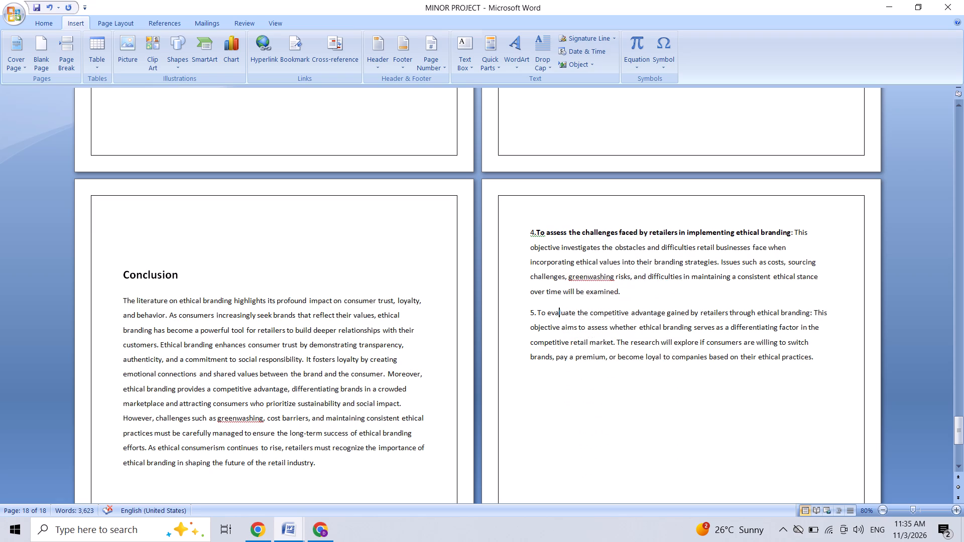
pyautogui.click(537, 313)
pyautogui.moveTo(537, 313); pyautogui.dragTo(546, 314, button='right')
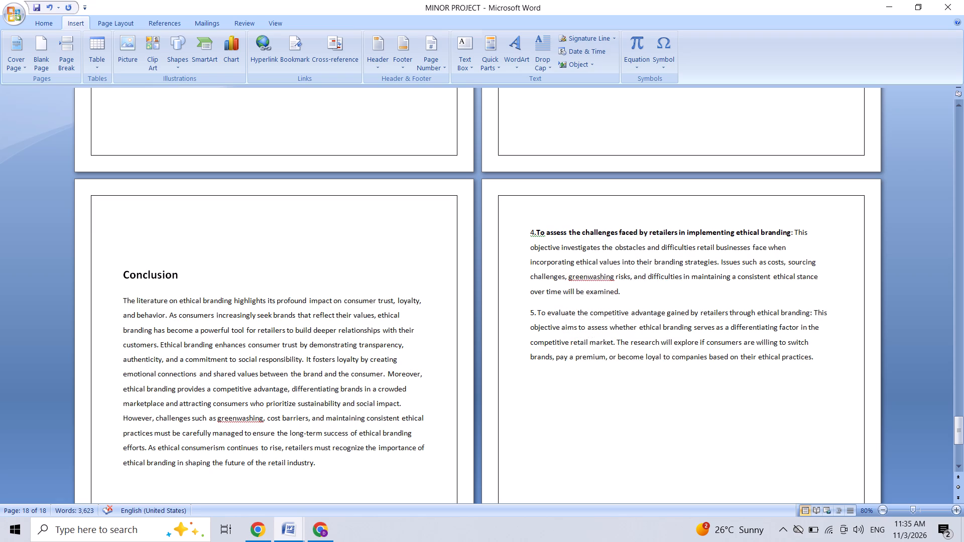
pyautogui.moveTo(546, 314); pyautogui.dragTo(544, 314, button='right')
pyautogui.click(544, 314)
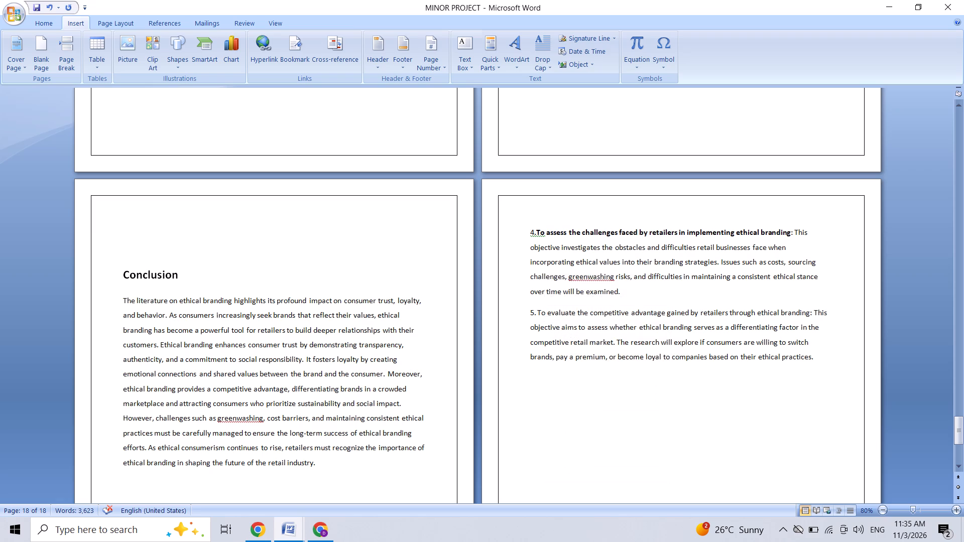
pyautogui.click(536, 312)
pyautogui.moveTo(536, 312); pyautogui.dragTo(675, 314)
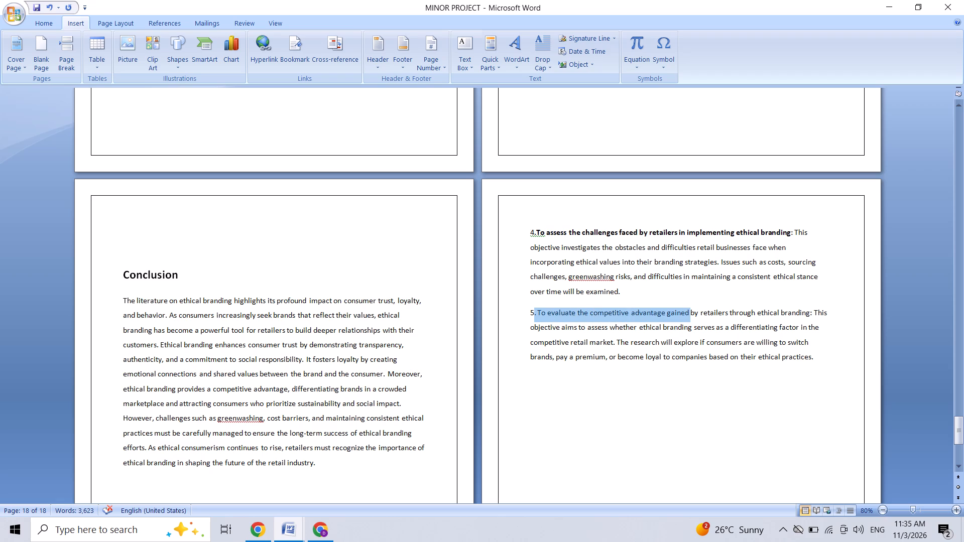
pyautogui.moveTo(675, 314); pyautogui.dragTo(800, 312)
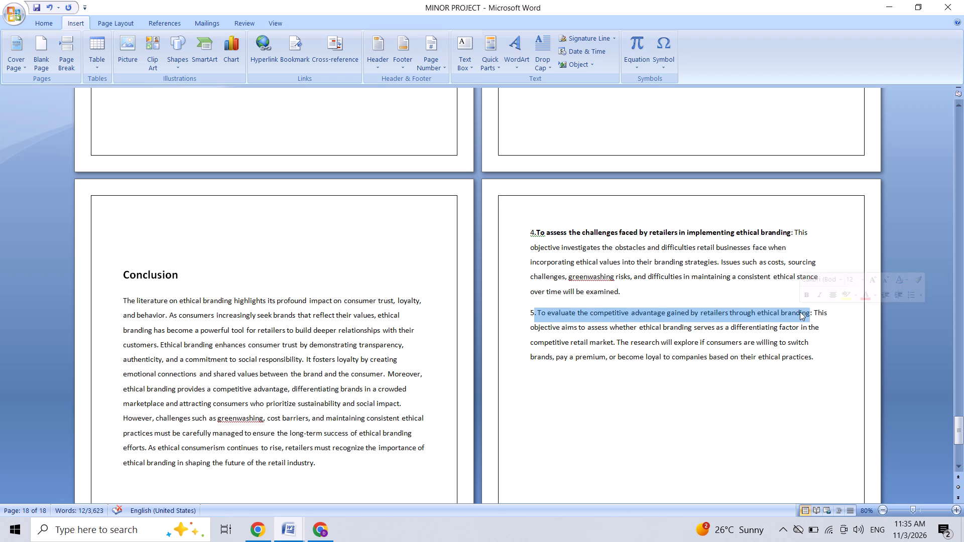
pyautogui.click(806, 297)
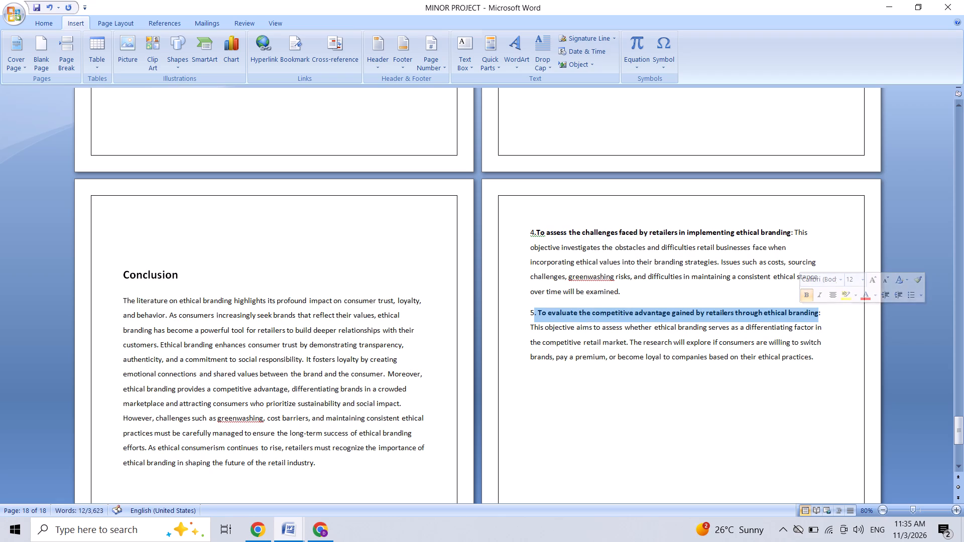
# Start a new paragraph below the fifth objective, after "based on their ethical practices.".
pyautogui.click(812, 361)
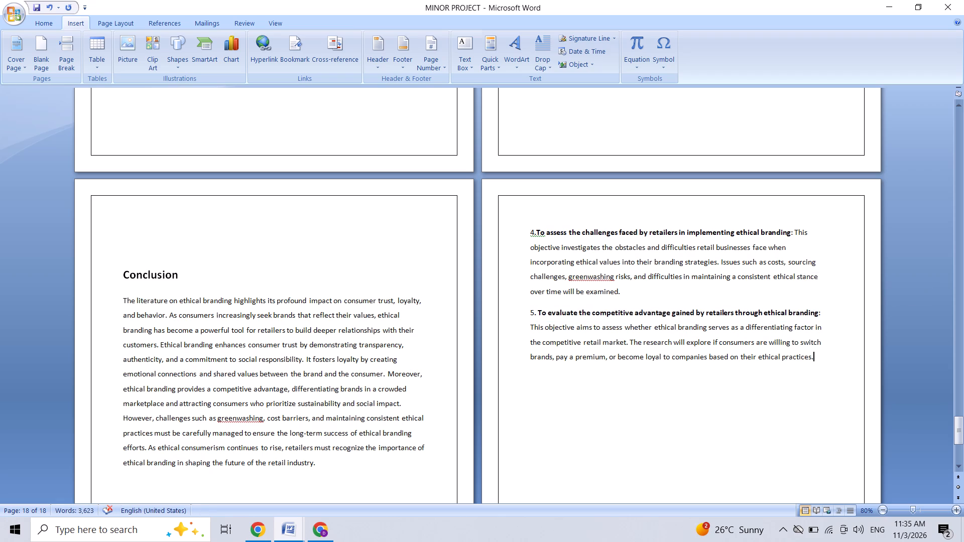
pyautogui.press('Return')
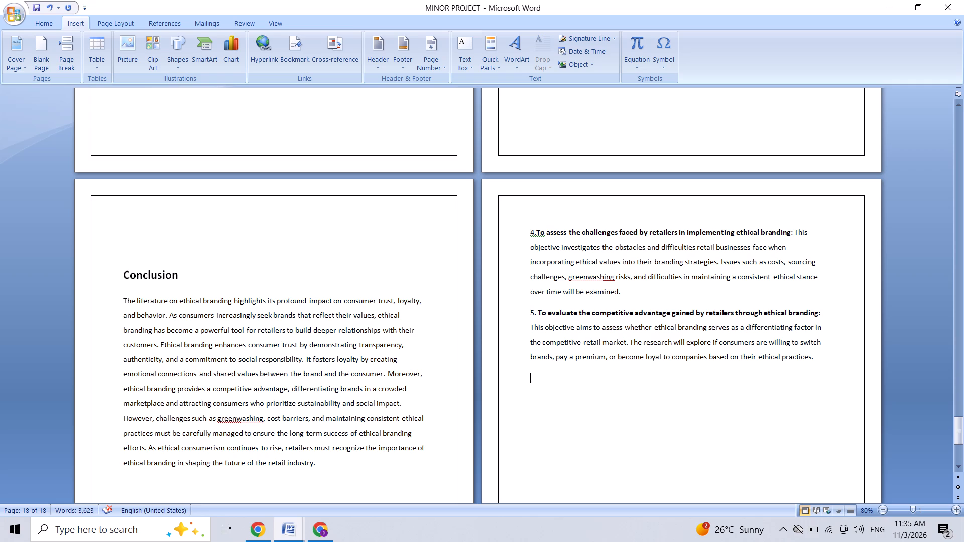
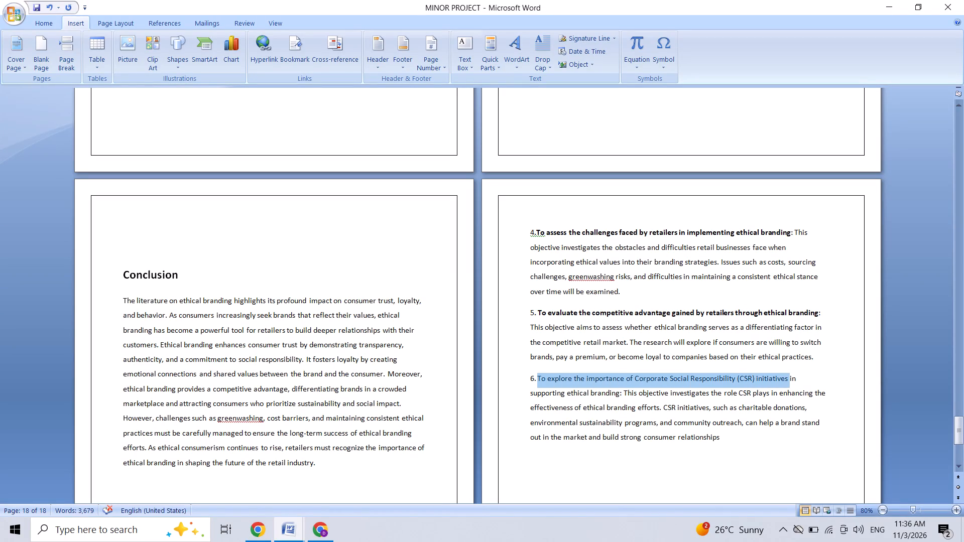
# Make the sixth objective's lead phrase "To explore the importance of Corporate Social Responsibility (CSR) initiatives in supporting ethical branding:" bold.
pyautogui.moveTo(760, 380); pyautogui.dragTo(623, 389)
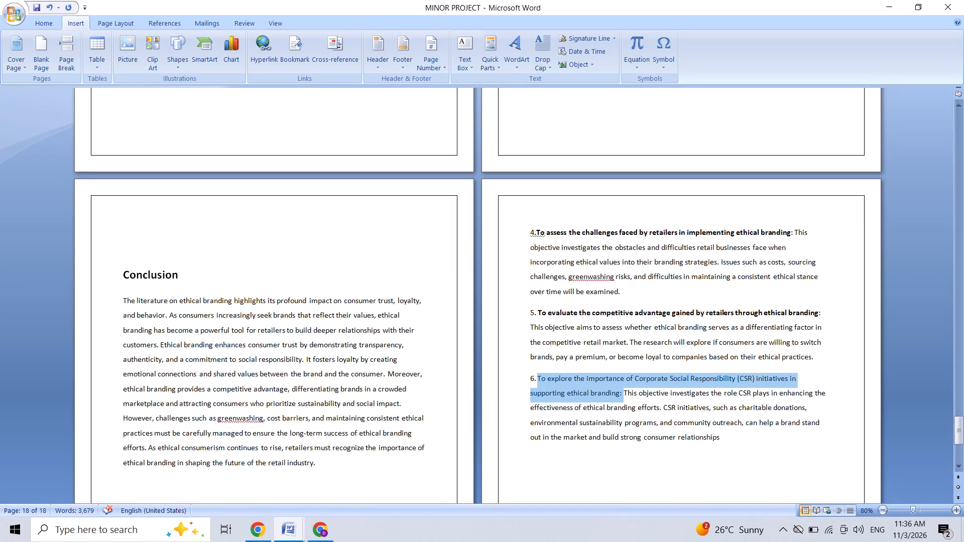
pyautogui.moveTo(623, 389); pyautogui.dragTo(621, 389)
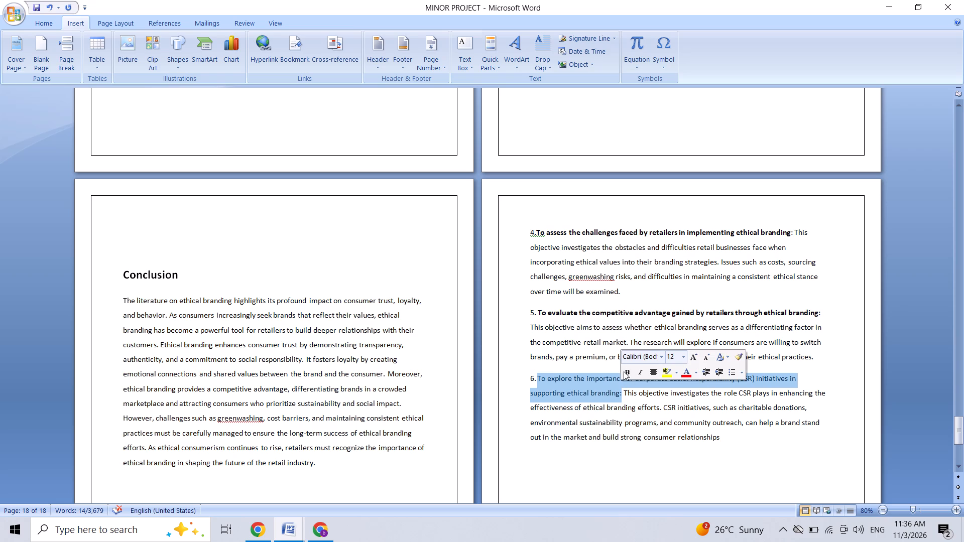
pyautogui.click(624, 366)
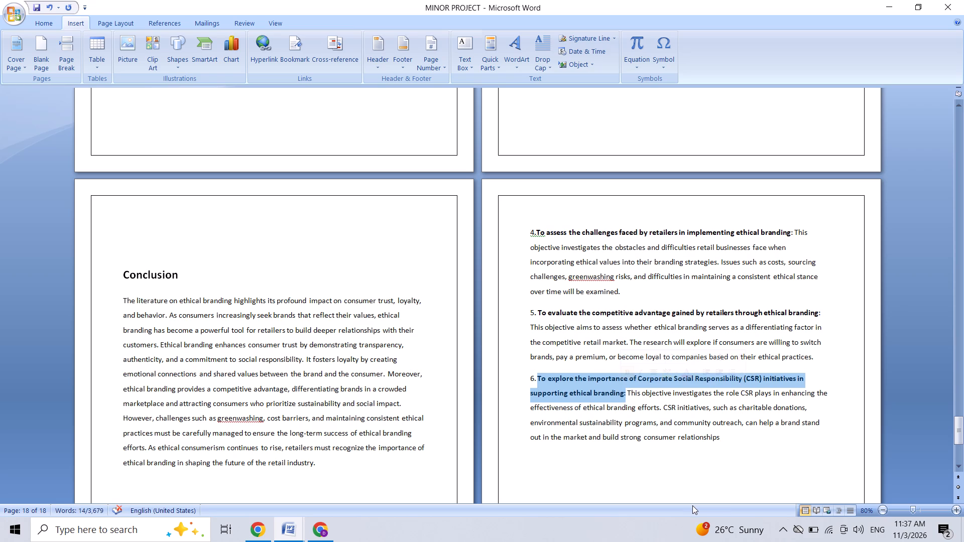
pyautogui.click(692, 505)
pyautogui.click(691, 473)
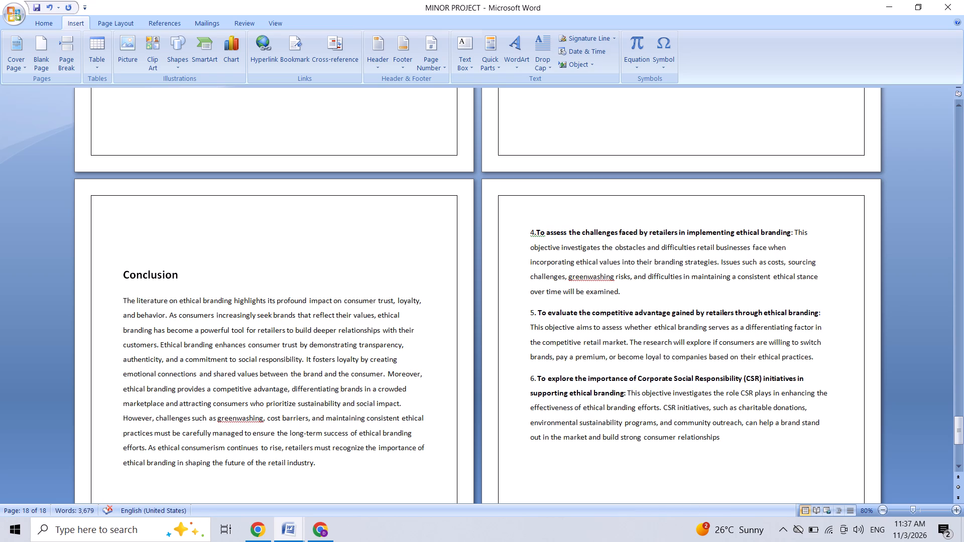
# Start a new paragraph below the sixth objective and set its text to 22-point bold for a heading.
pyautogui.click(729, 445)
pyautogui.press('Return')
pyautogui.click(35, 21)
pyautogui.click(200, 39)
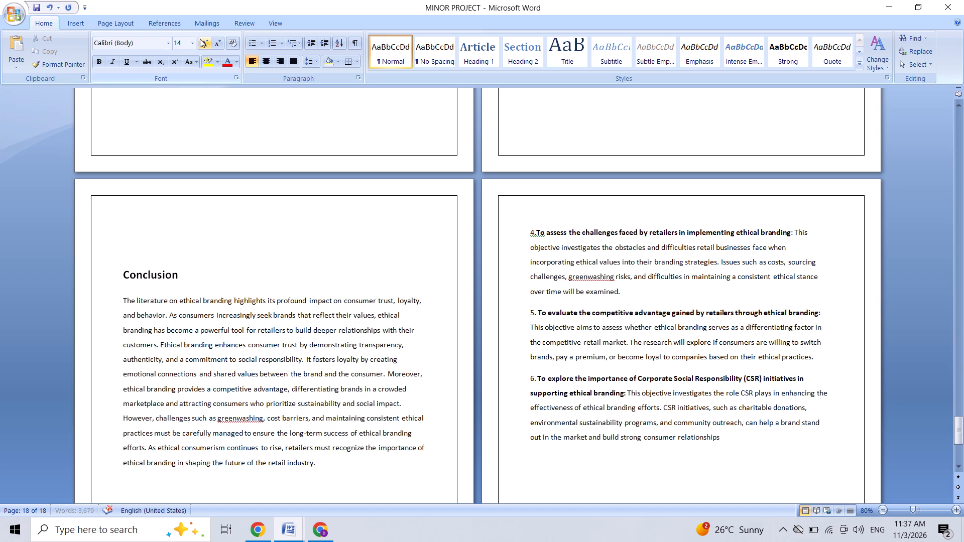
pyautogui.tripleClick(200, 39)
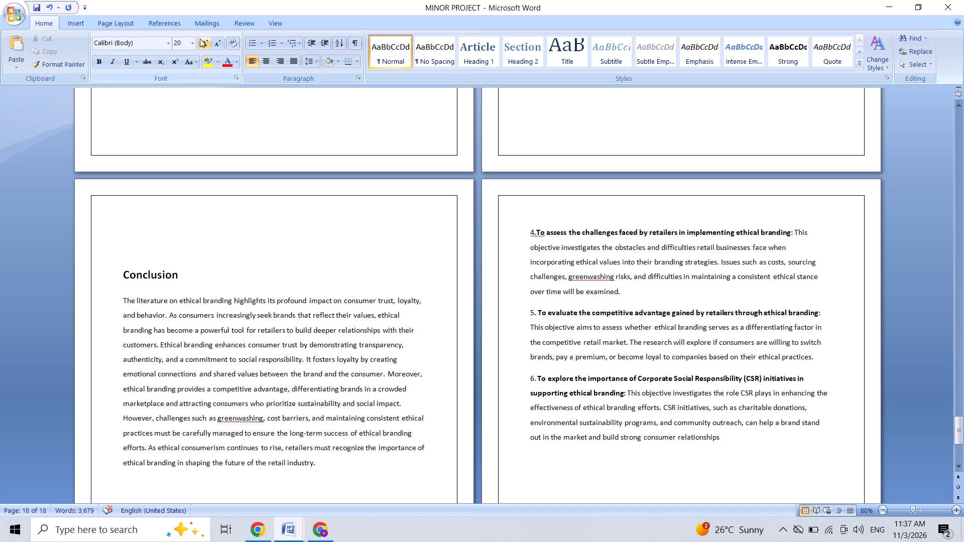
pyautogui.click(200, 39)
pyautogui.click(96, 60)
pyautogui.press('h')
pyautogui.press('BackSpace')
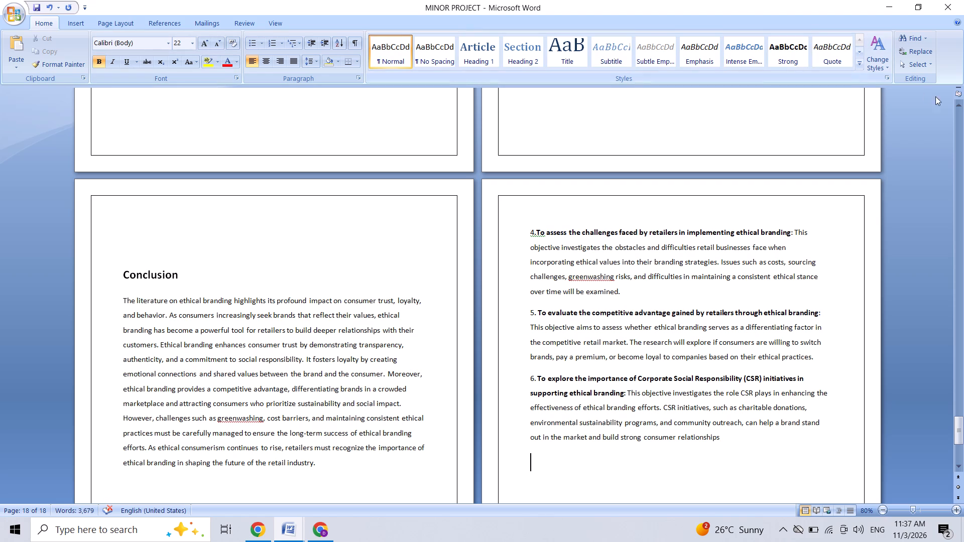
# Check the font size and formatting of the "Objectives:" heading under "Objectives, Hypothesis and Research Methodology".
pyautogui.tripleClick(961, 106)
pyautogui.tripleClick(961, 106)
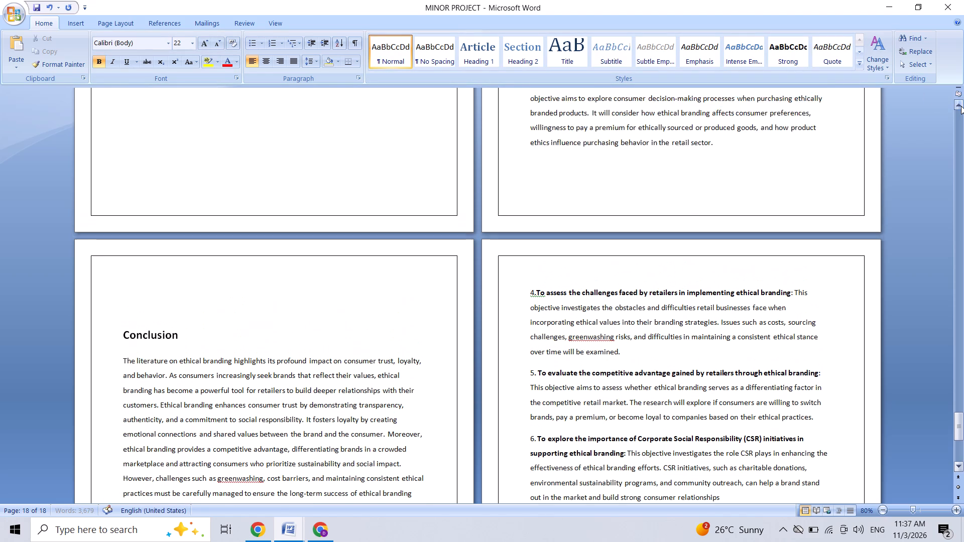
pyautogui.tripleClick(961, 106)
pyautogui.tripleClick(961, 106)
pyautogui.tripleClick(961, 106)
pyautogui.tripleClick(961, 106)
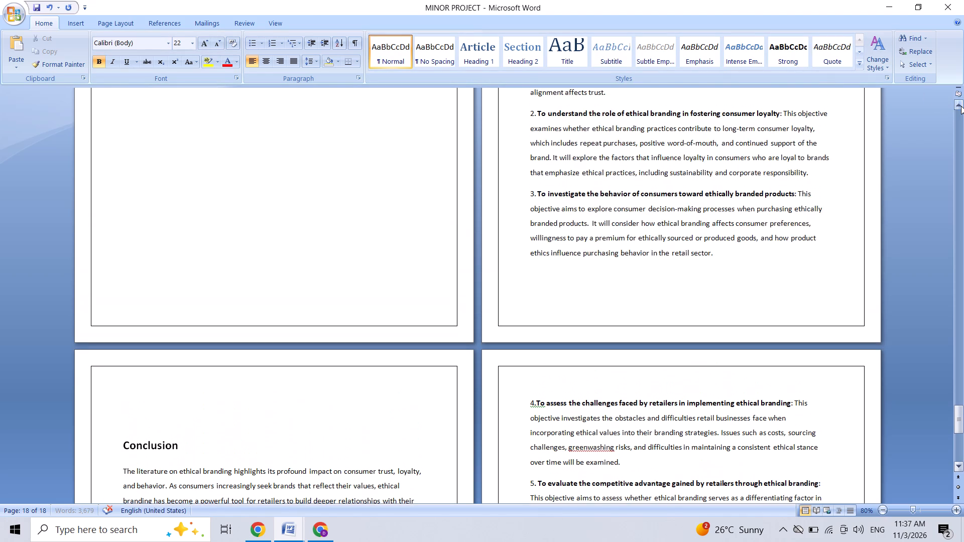
pyautogui.tripleClick(961, 106)
pyautogui.click(961, 106)
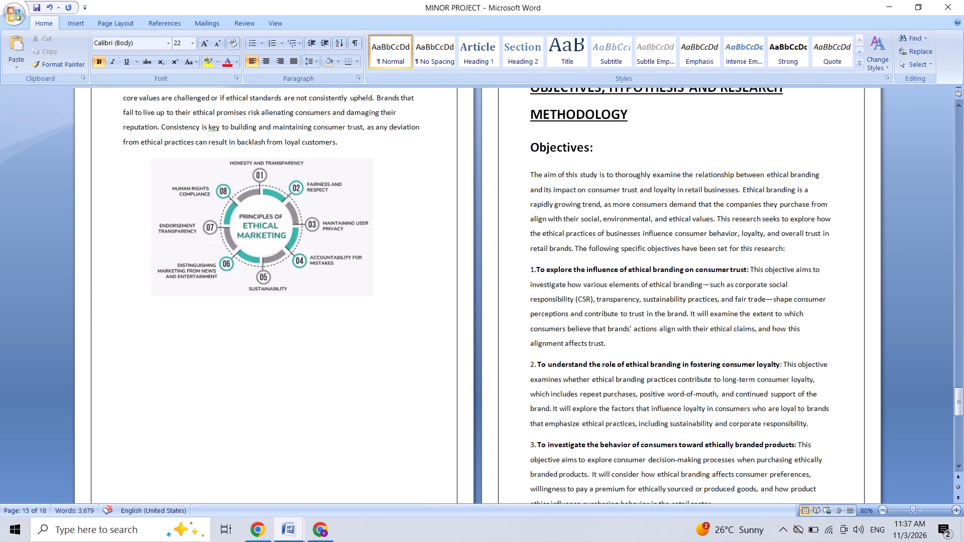
pyautogui.click(547, 150)
pyautogui.click(547, 150)
# Start a new paragraph below the sixth objective, after "build strong consumer relationships".
pyautogui.click(958, 468)
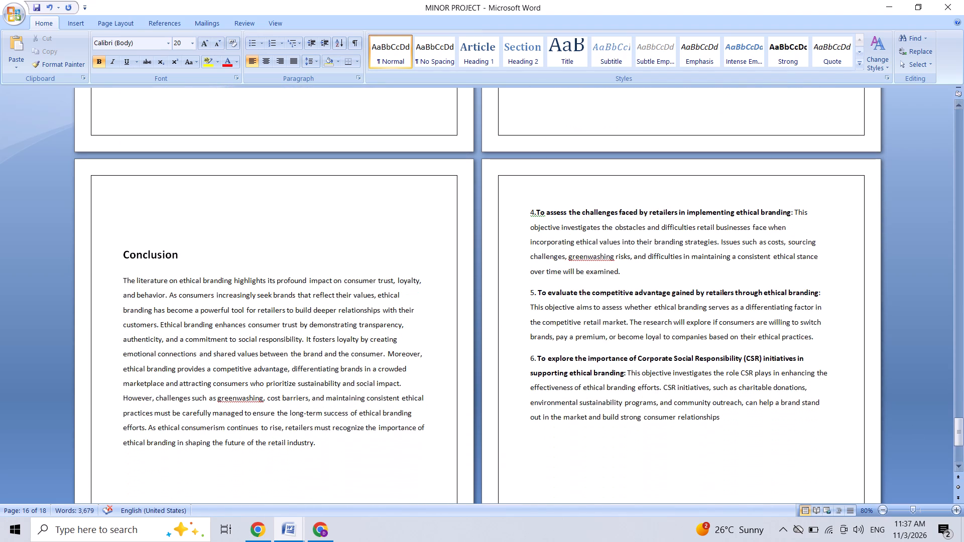
pyautogui.click(743, 433)
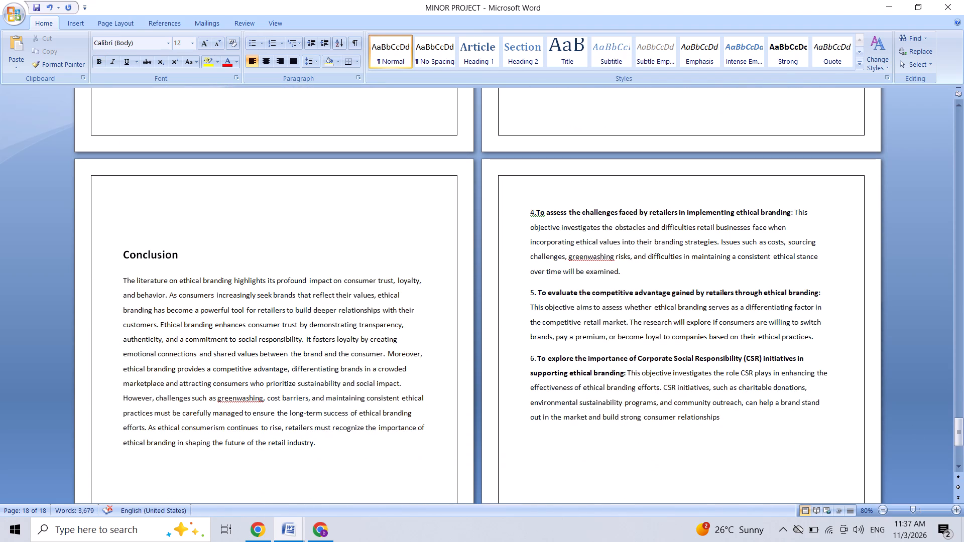
pyautogui.press('Return')
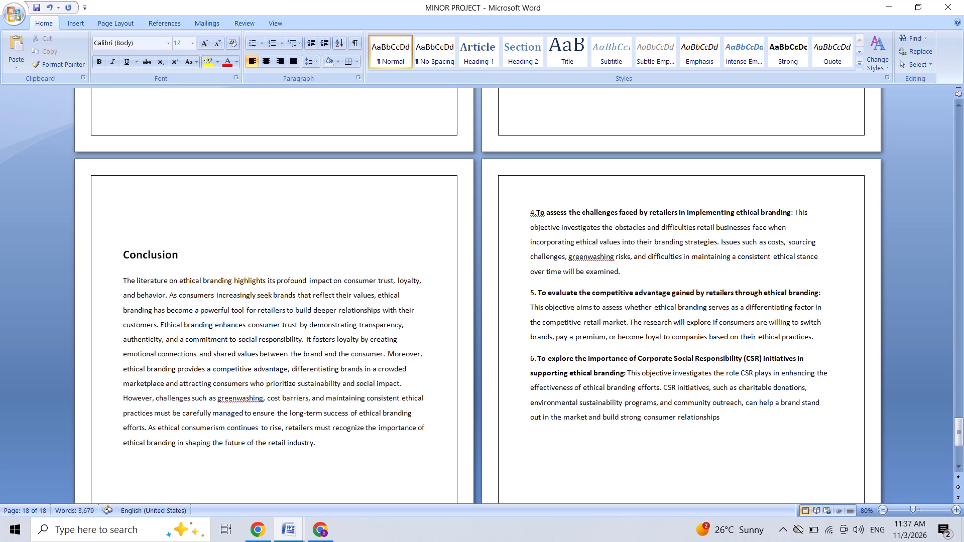